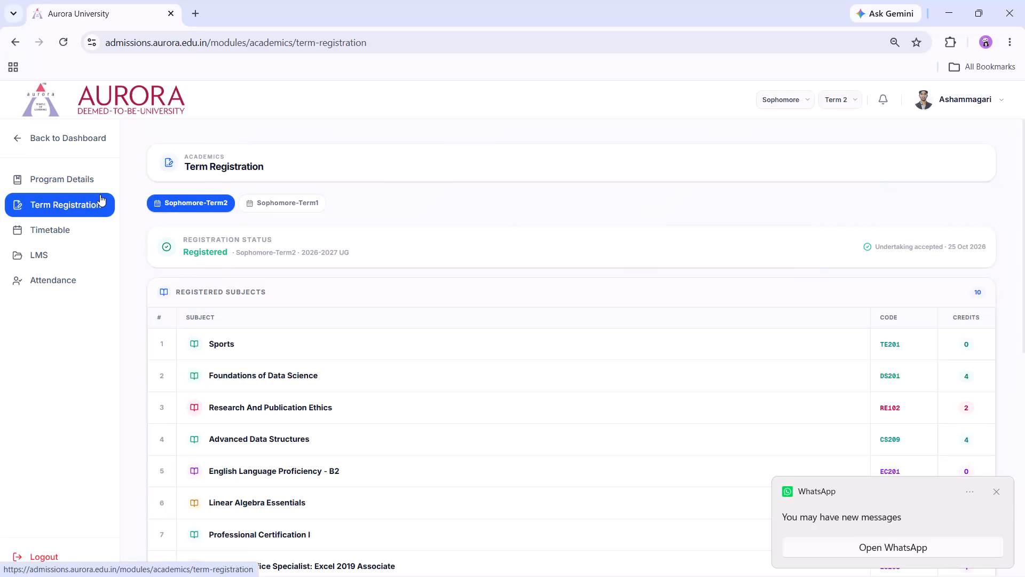
# Open the Uniq Crackers site, uniq-crackers.vercel.app, in a new browser tab.
pyautogui.click(194, 8)
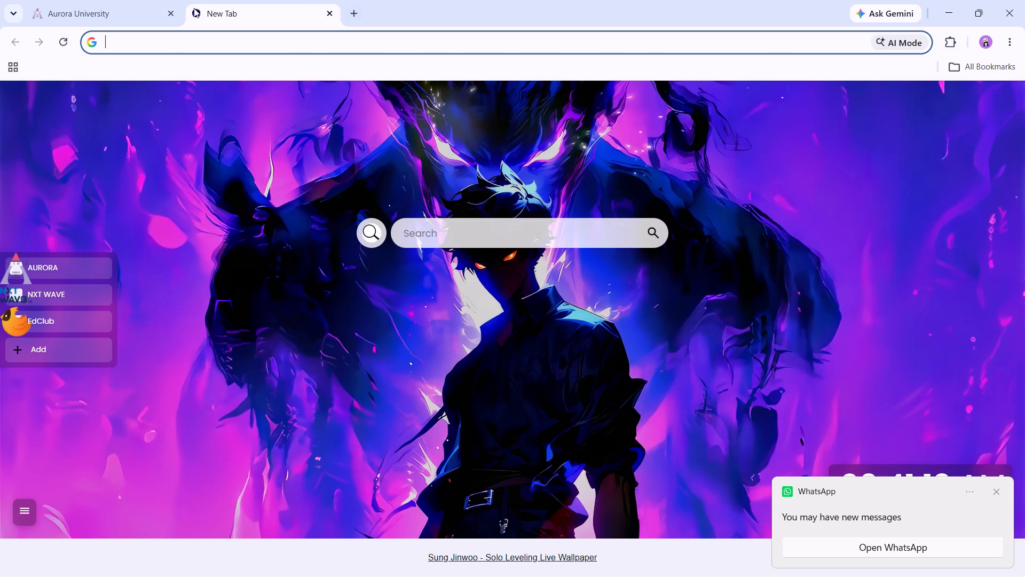
pyautogui.write('un')
pyautogui.click(240, 40)
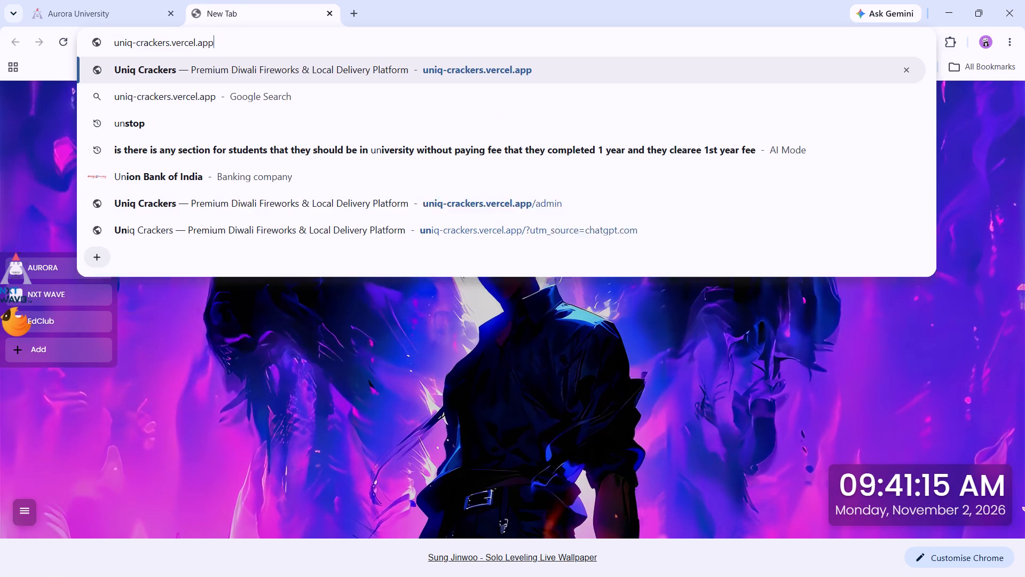
pyautogui.press('Return')
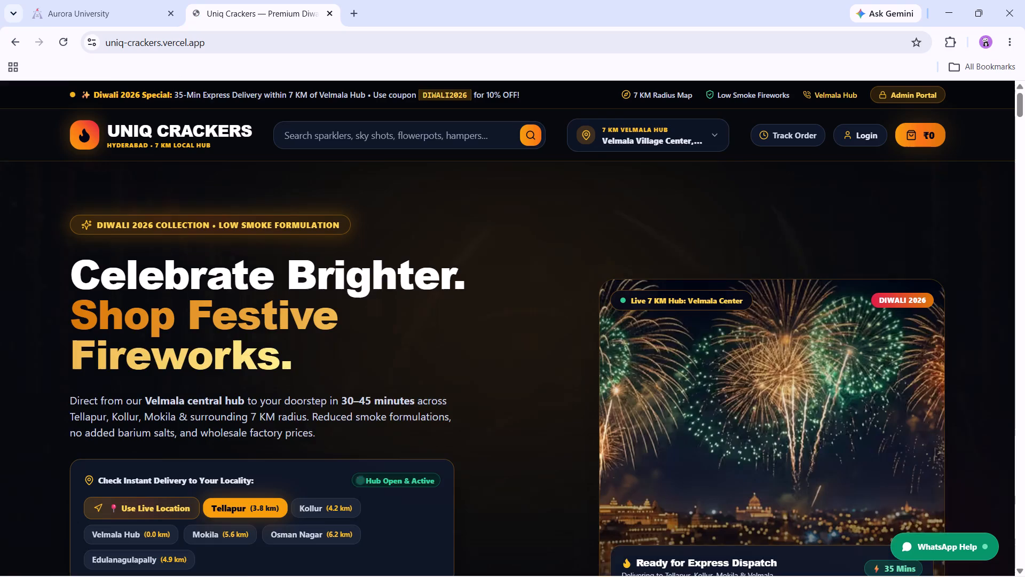
# Look through the Uniq Crackers home page, from the festival offer and categories to the FAQ and the Featured Fireworks Collection.
pyautogui.scroll(-6, 373, 284)
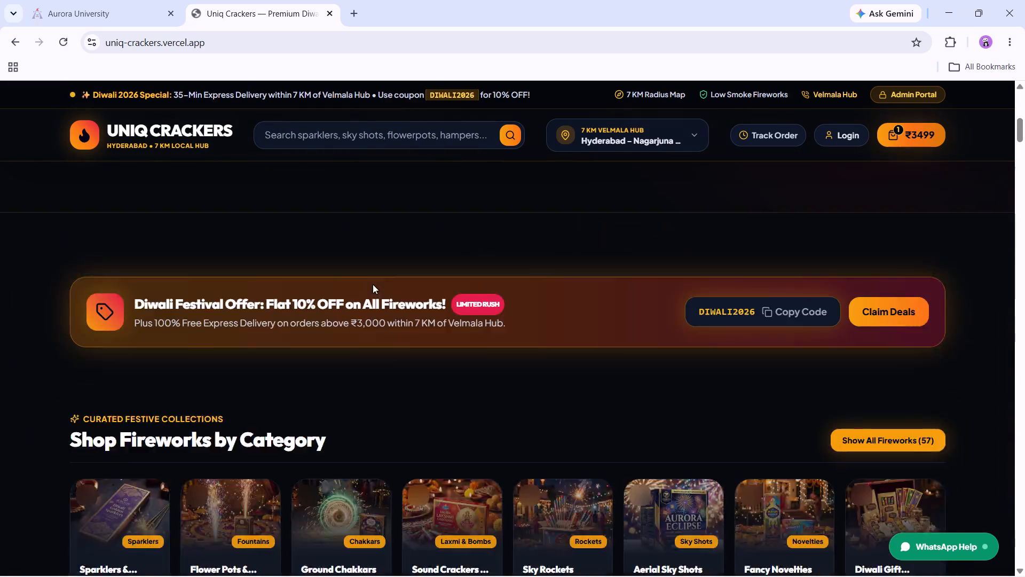
pyautogui.scroll(-10, 373, 284)
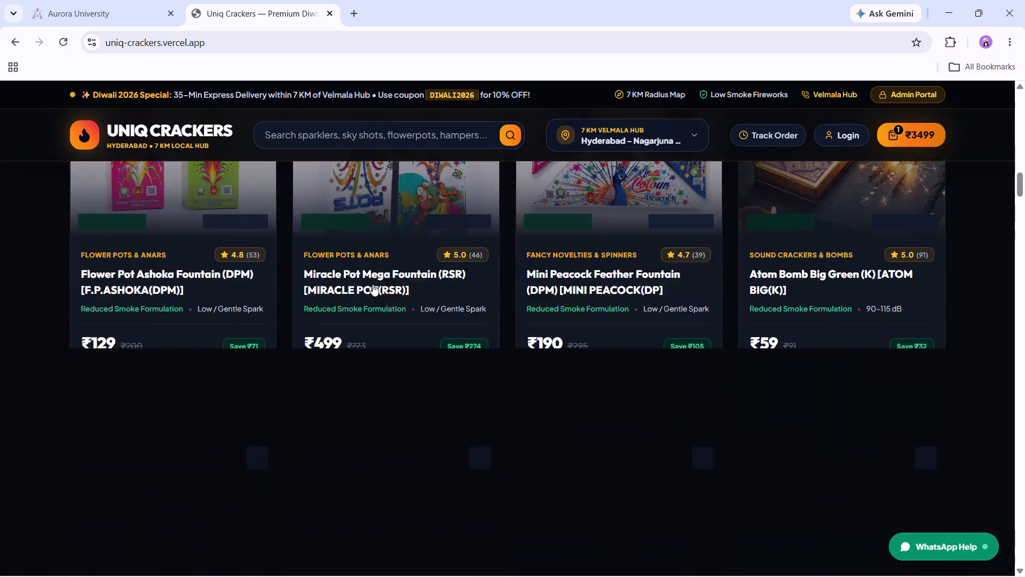
pyautogui.scroll(-16, 373, 284)
pyautogui.scroll(3, 373, 284)
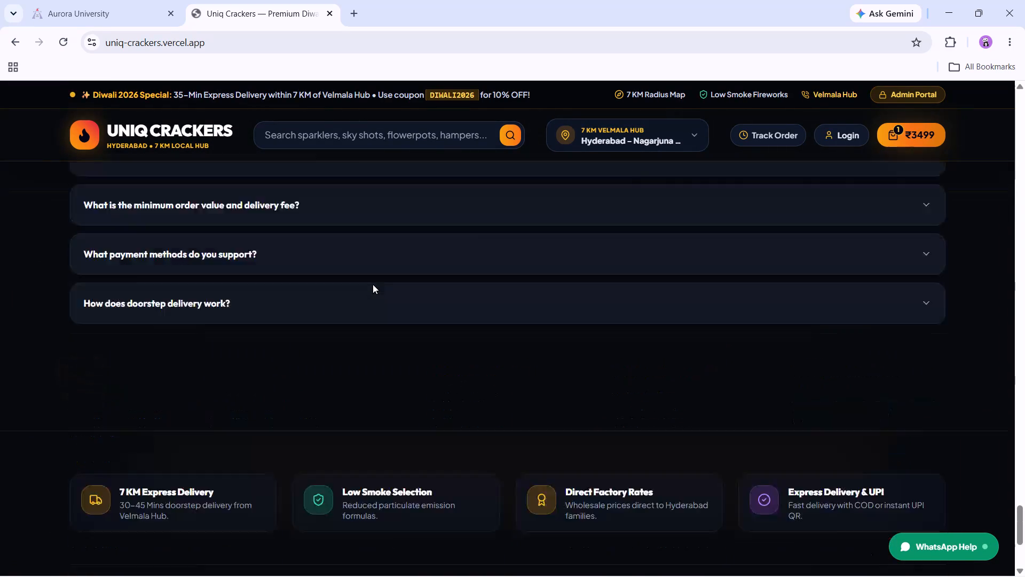
pyautogui.scroll(15, 373, 284)
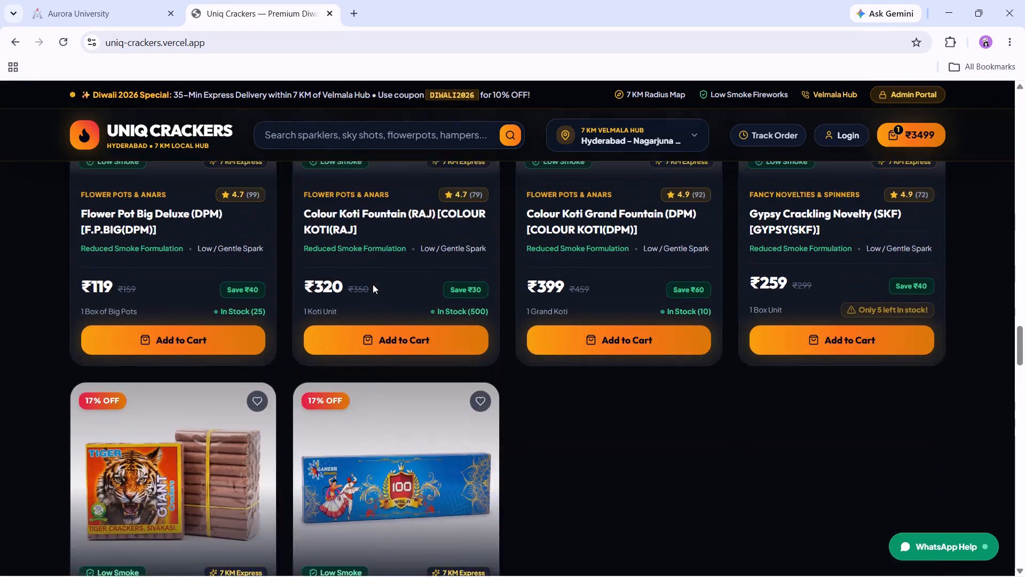
pyautogui.scroll(9, 373, 284)
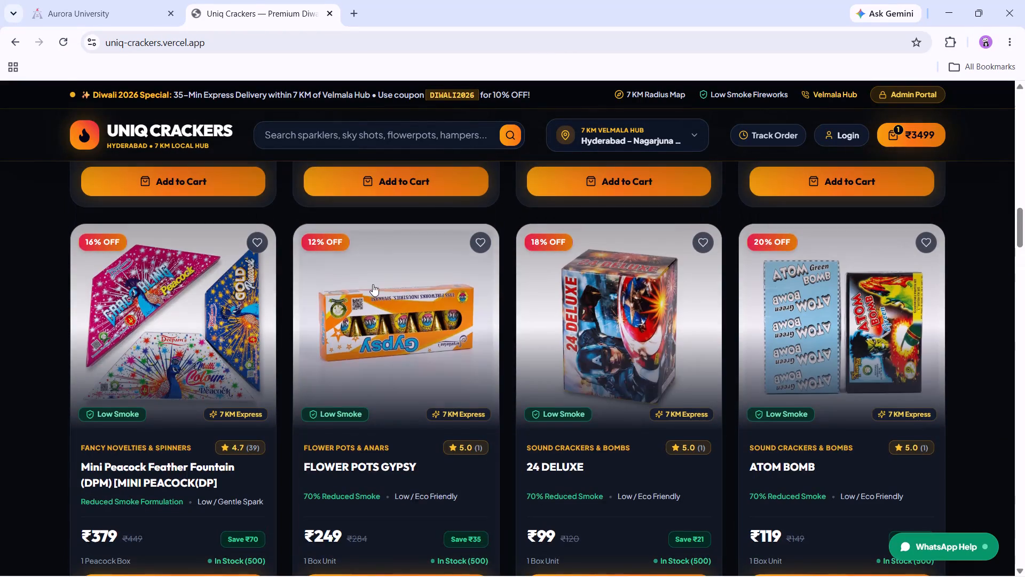
pyautogui.scroll(2, 373, 284)
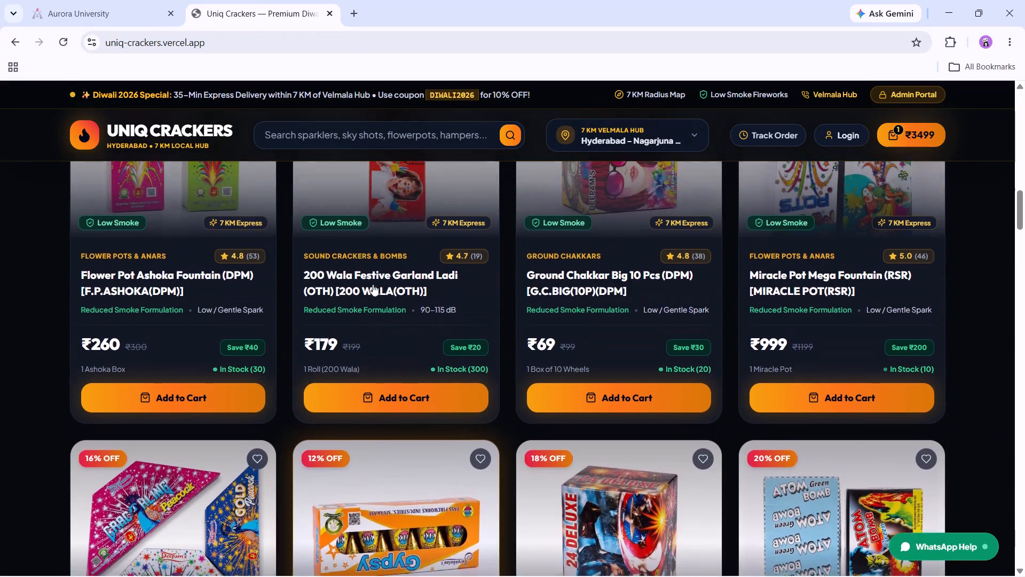
pyautogui.scroll(3, 373, 284)
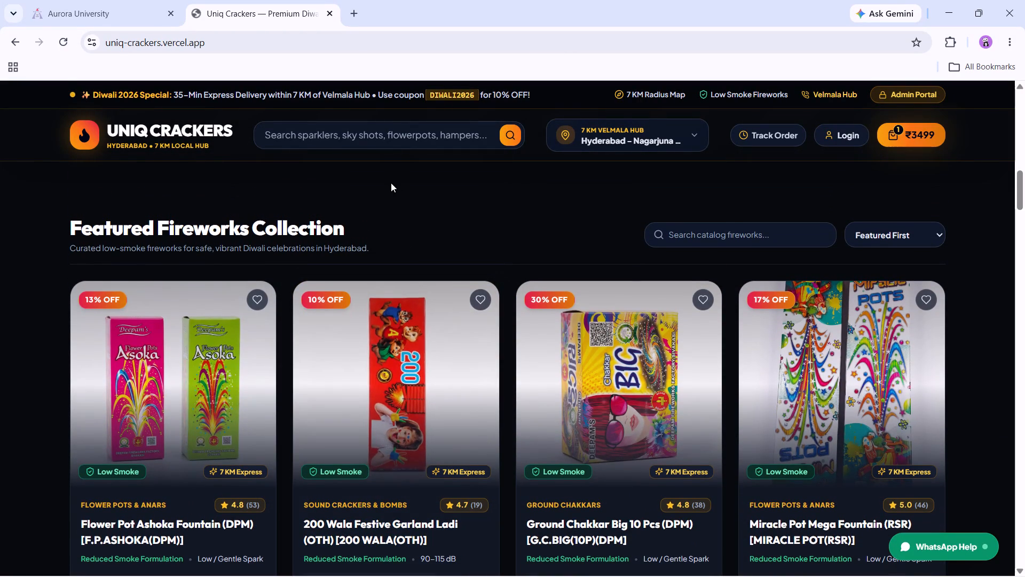
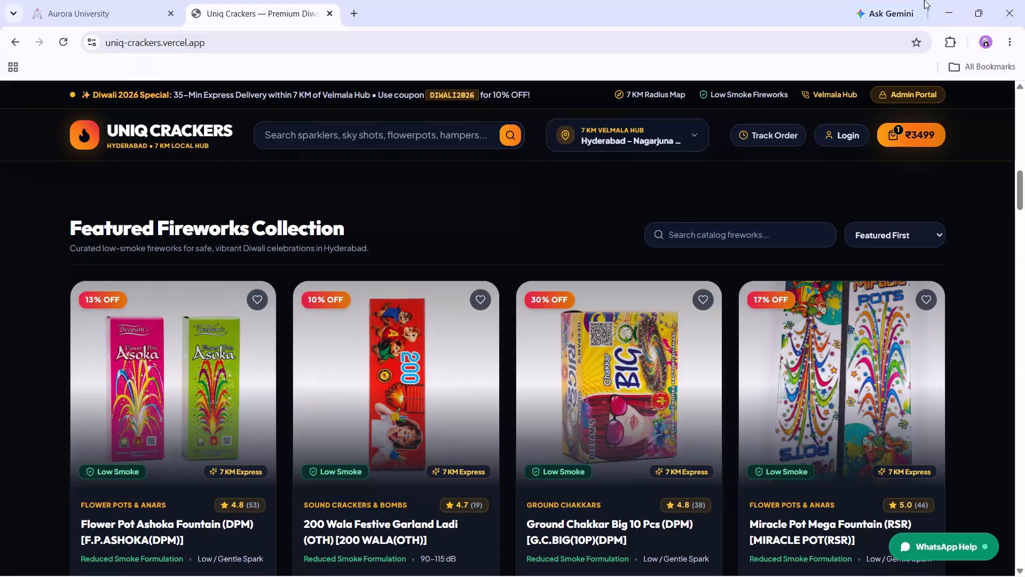
# Minimize the browser window showing the Uniq Crackers store to return to the desktop.
pyautogui.click(951, 5)
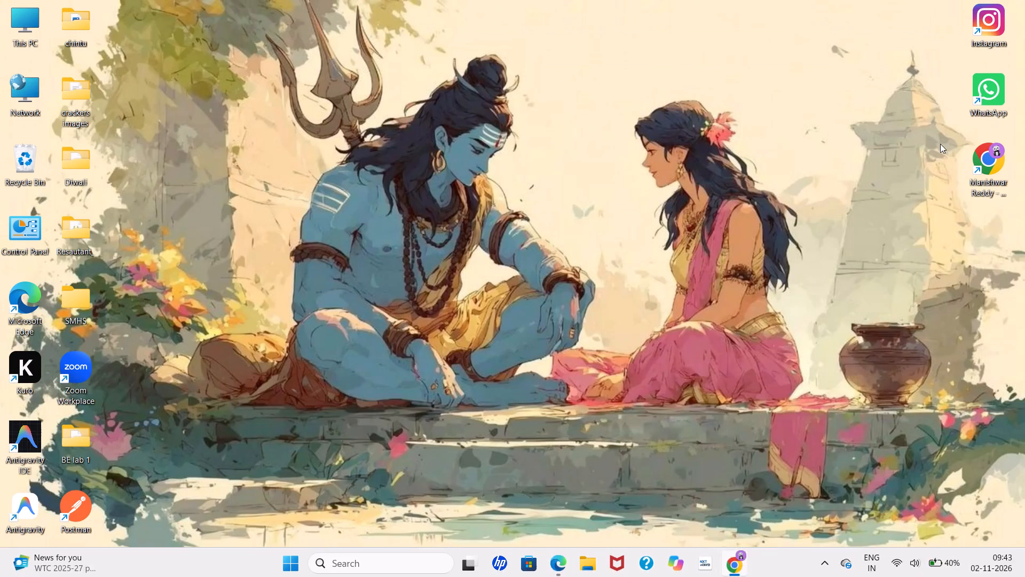
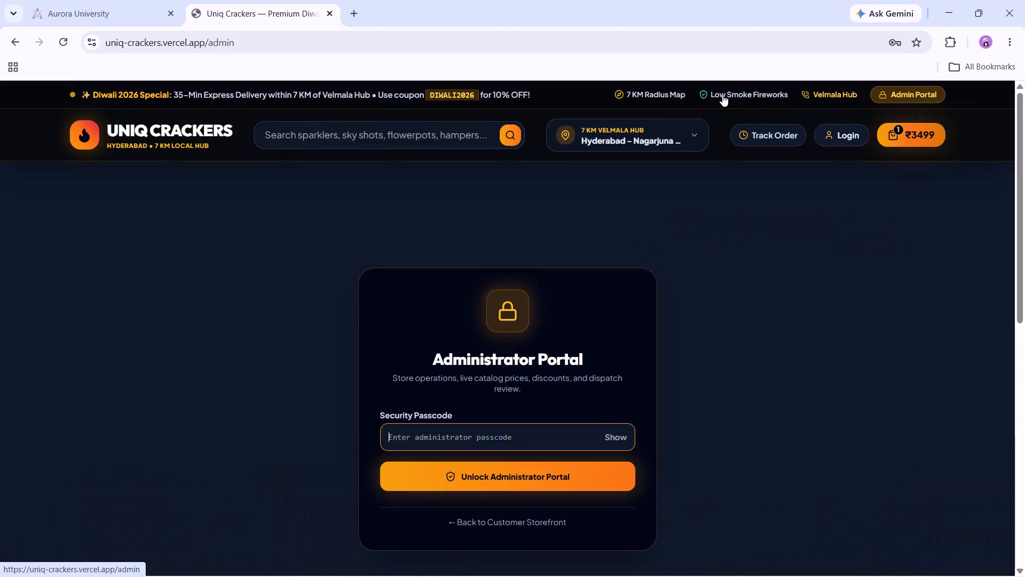
# Reveal the filled-in security passcode and unlock the Administrator Portal.
pyautogui.click(615, 435)
pyautogui.click(519, 432)
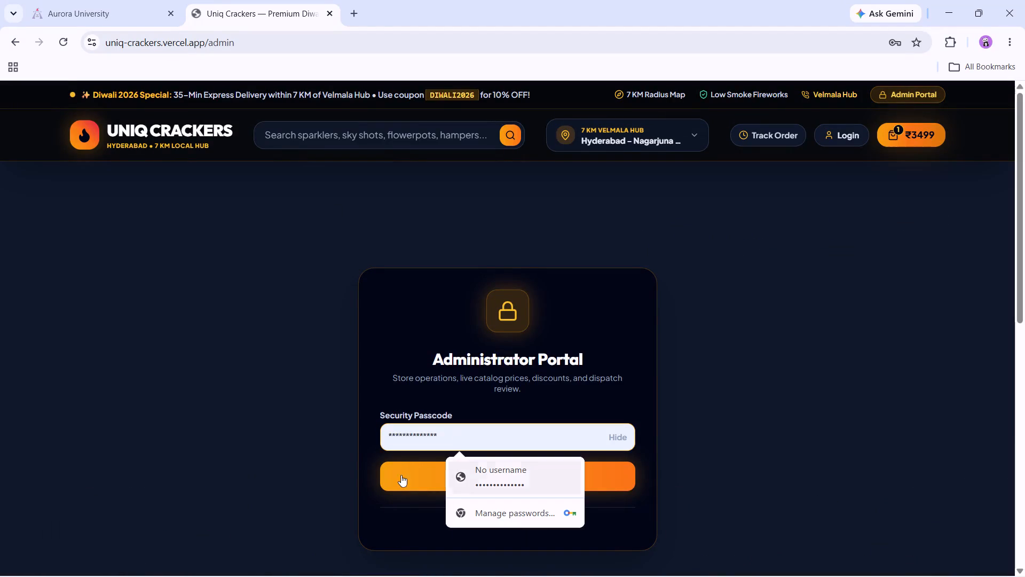
pyautogui.click(396, 478)
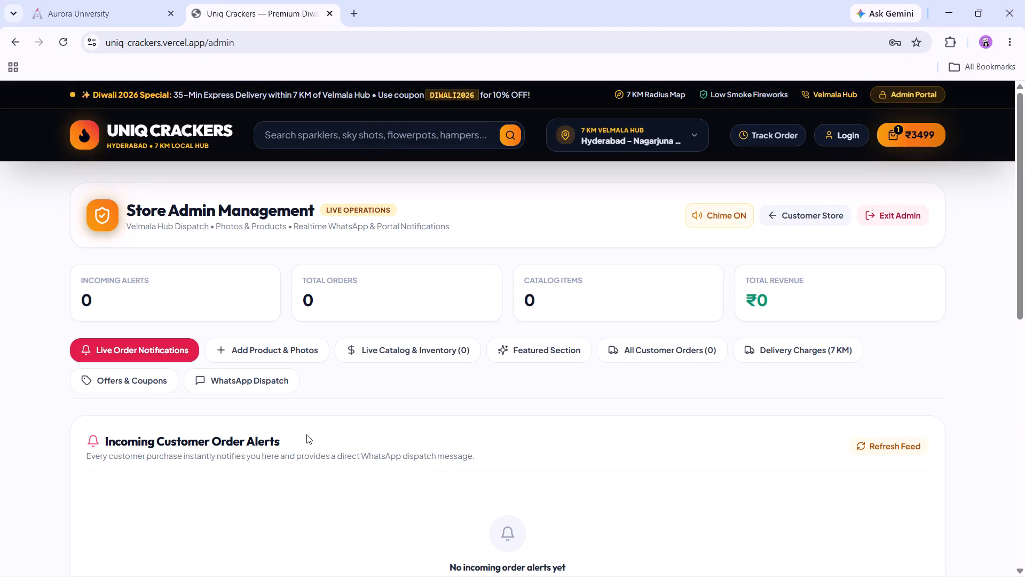
# Look over the incoming customer order alerts and examine the product listings in Live Catalog & Inventory.
pyautogui.scroll(-3, 306, 434)
pyautogui.scroll(3, 306, 434)
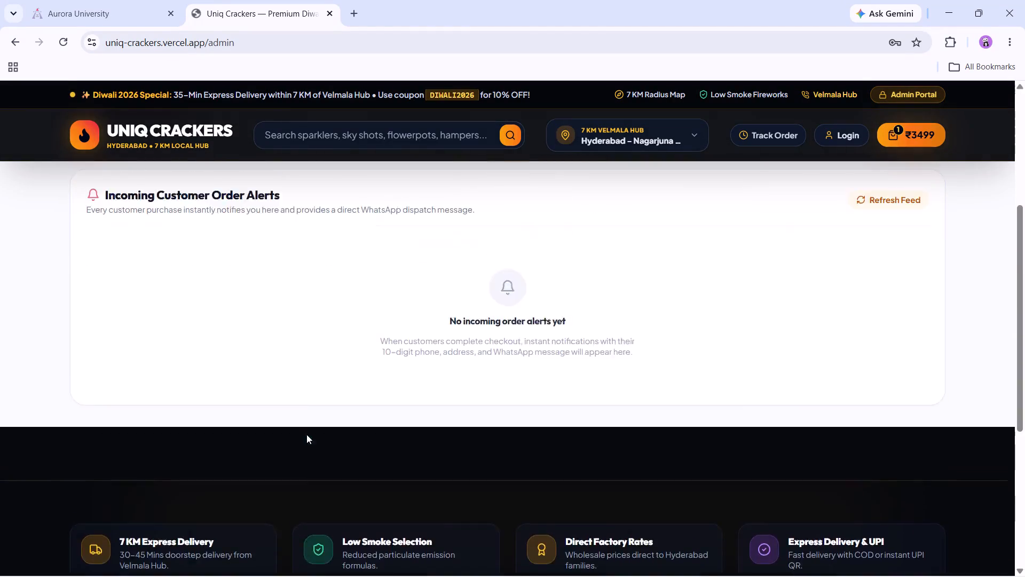
pyautogui.scroll(3, 306, 434)
pyautogui.click(367, 353)
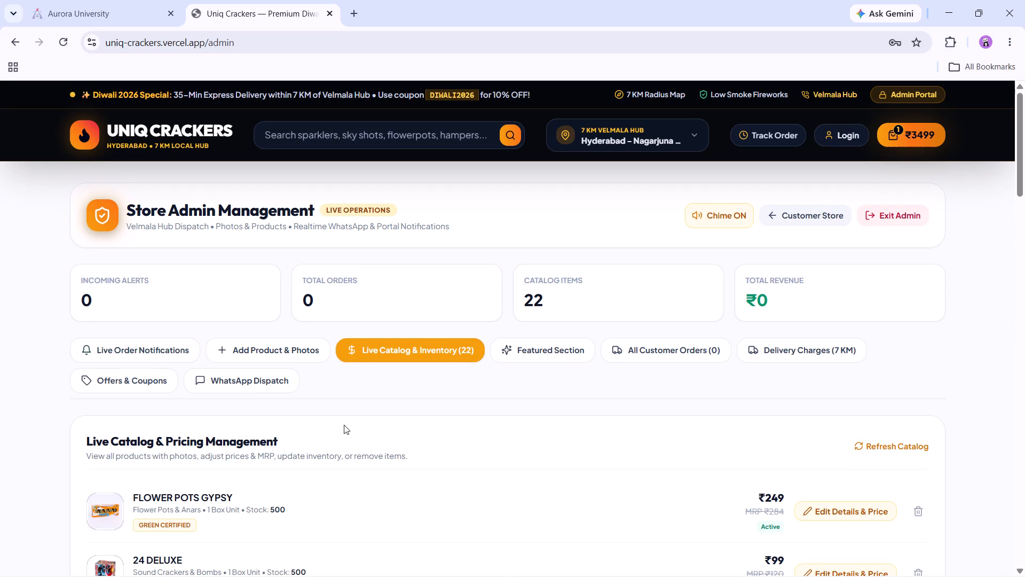
pyautogui.scroll(-5, 343, 423)
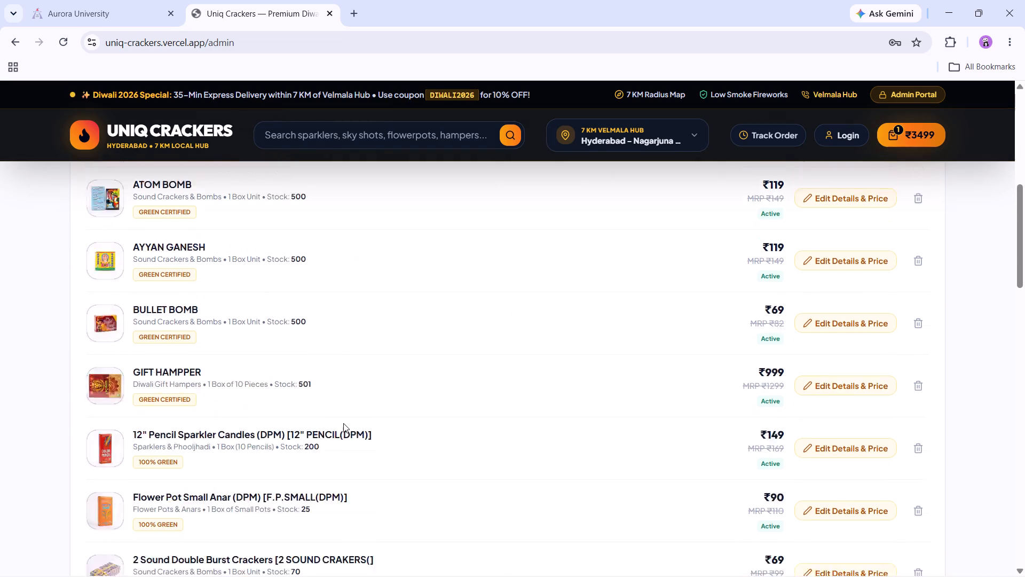
pyautogui.scroll(-5, 343, 423)
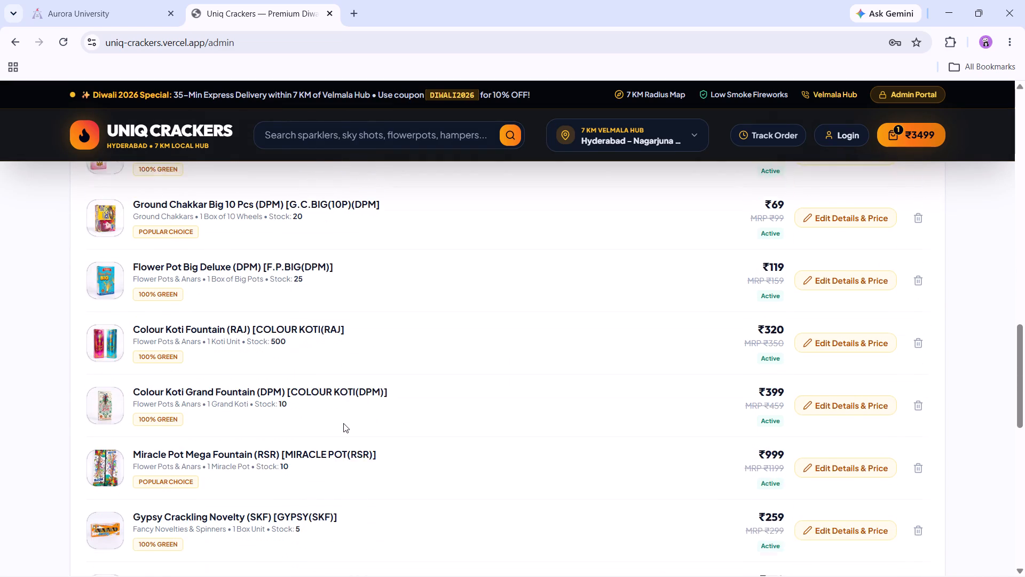
pyautogui.scroll(-1, 343, 423)
pyautogui.scroll(10, 343, 423)
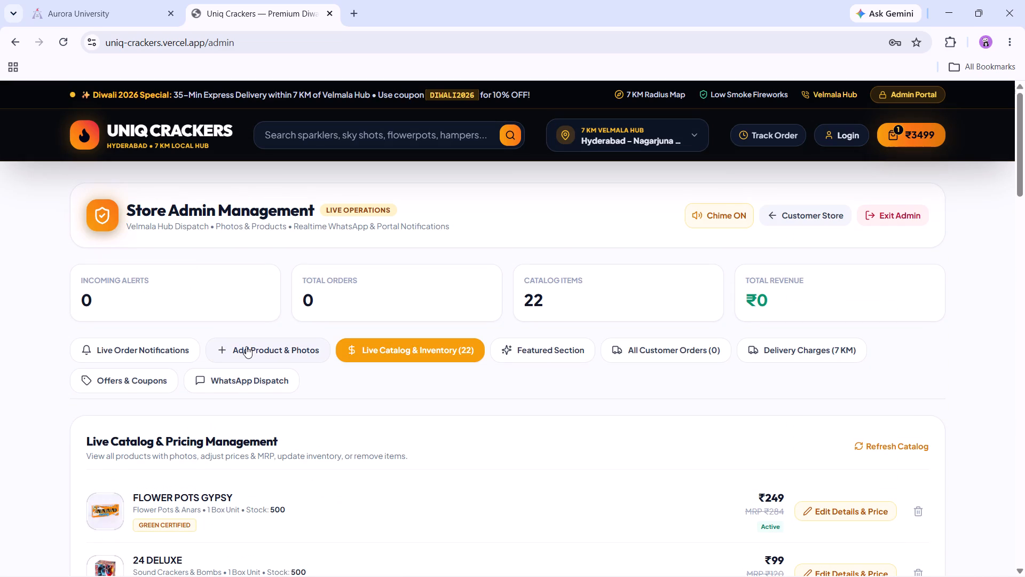
# Open the Add Fireworks Product with Photo form and bring up the image file chooser for uploading a product photo.
pyautogui.click(246, 346)
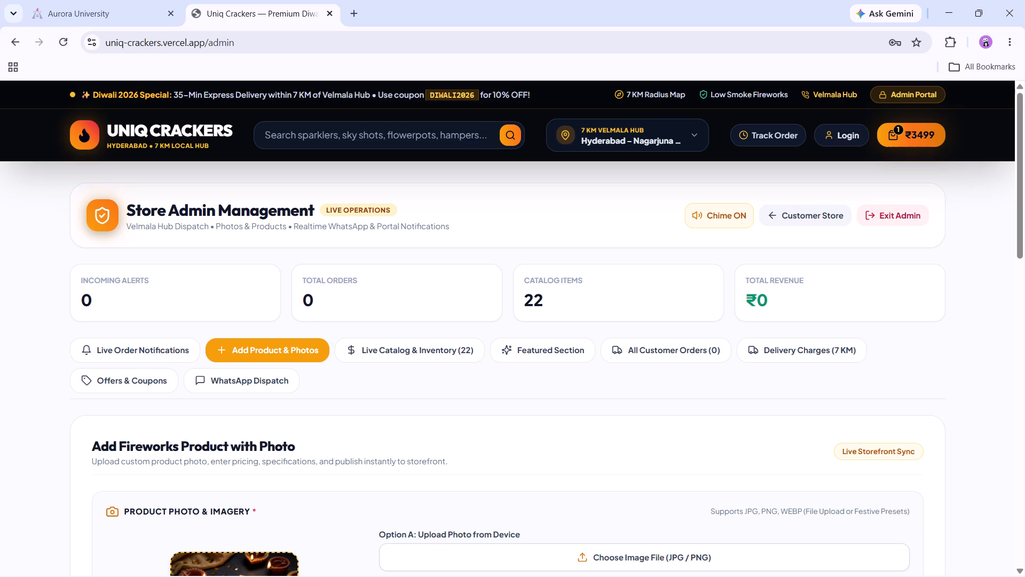
pyautogui.scroll(-1, 222, 427)
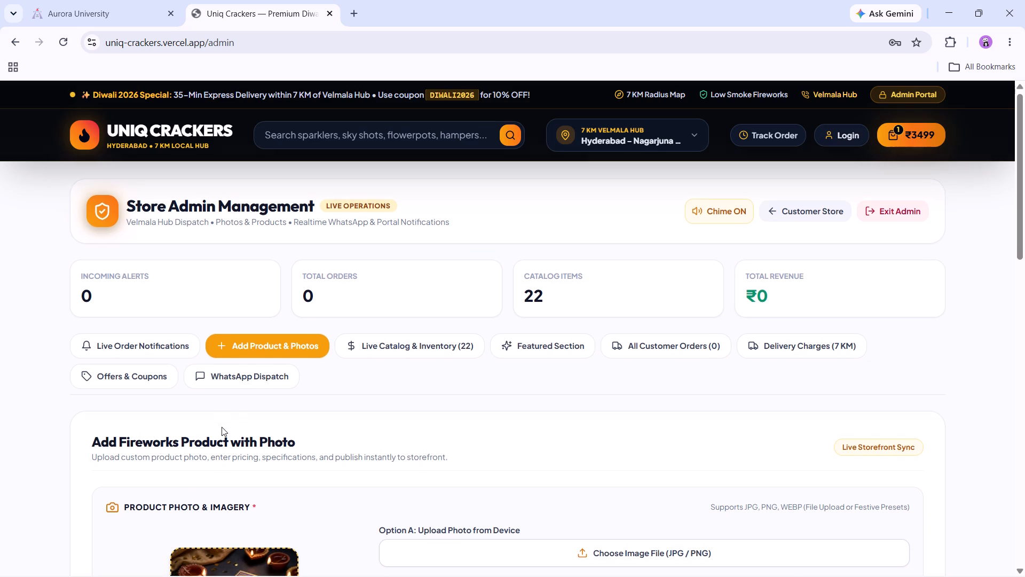
pyautogui.scroll(-2, 222, 427)
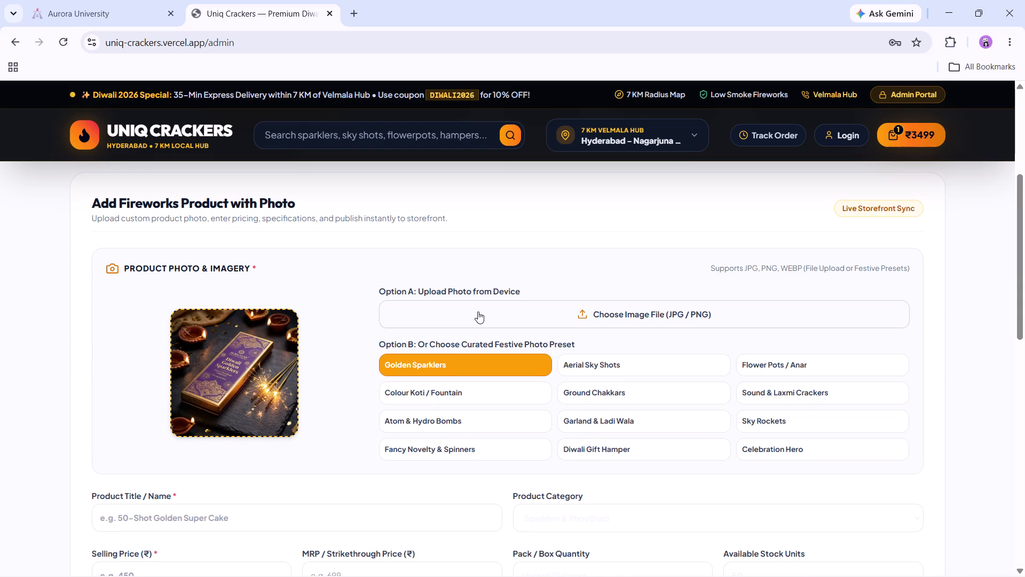
pyautogui.click(478, 311)
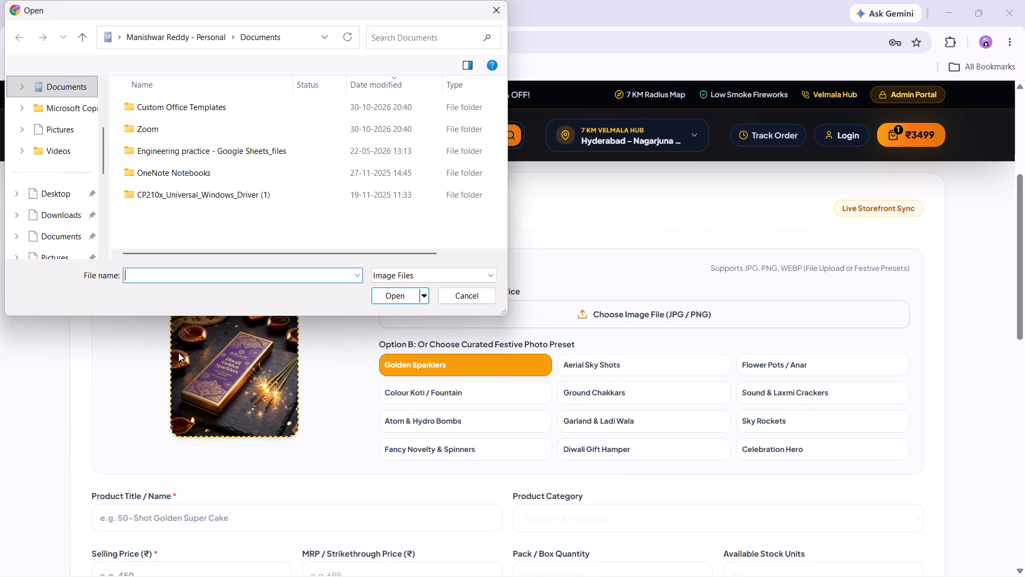
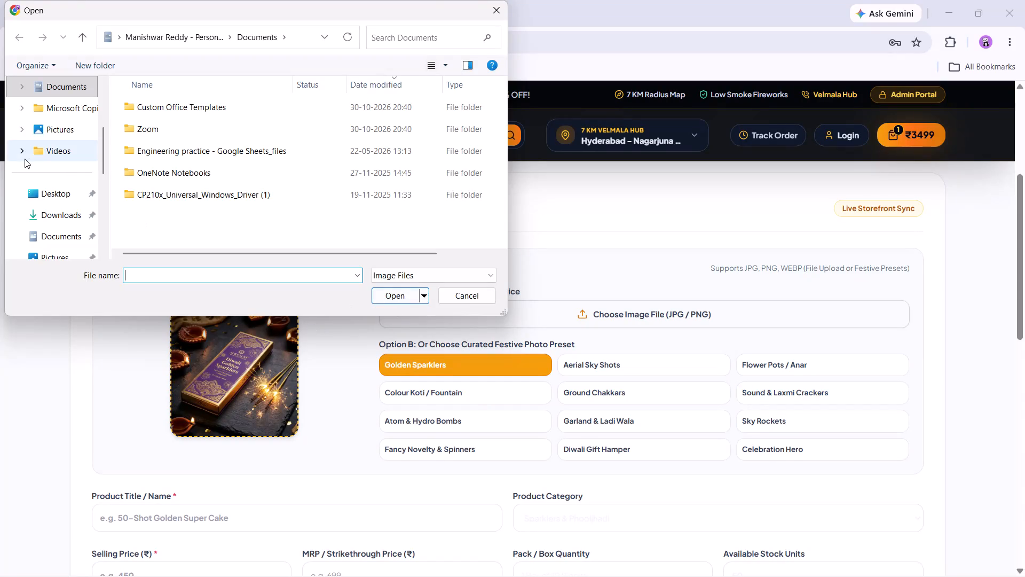
# Look through the Pictures folder and the Gallery for a suitable product image.
pyautogui.click(49, 124)
pyautogui.hscroll(1, 169, 191)
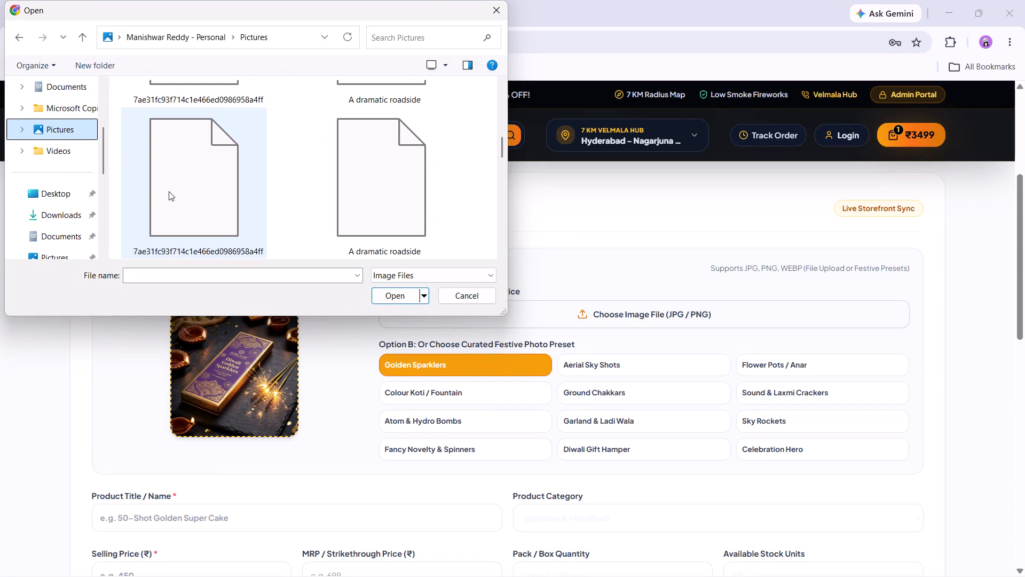
pyautogui.hscroll(1, 169, 191)
pyautogui.scroll(-1, 228, 154)
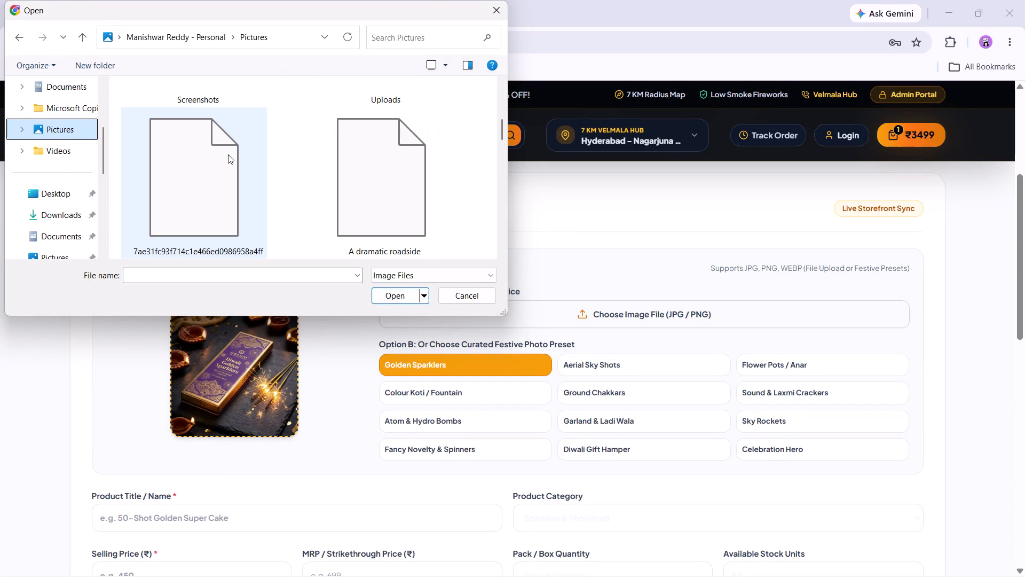
pyautogui.scroll(-1, 228, 154)
pyautogui.scroll(2, 228, 154)
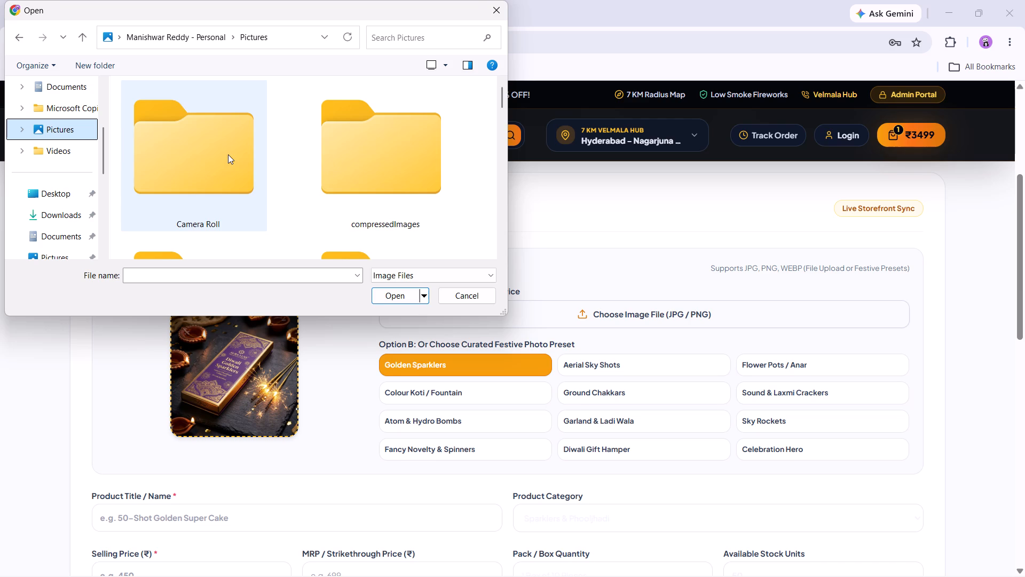
pyautogui.scroll(1, 48, 92)
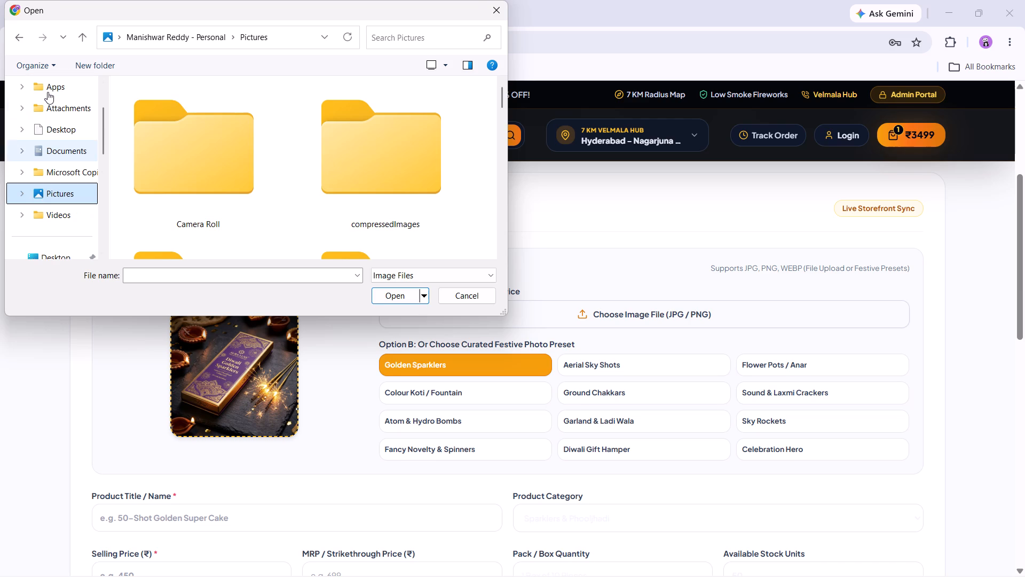
pyautogui.scroll(2, 47, 103)
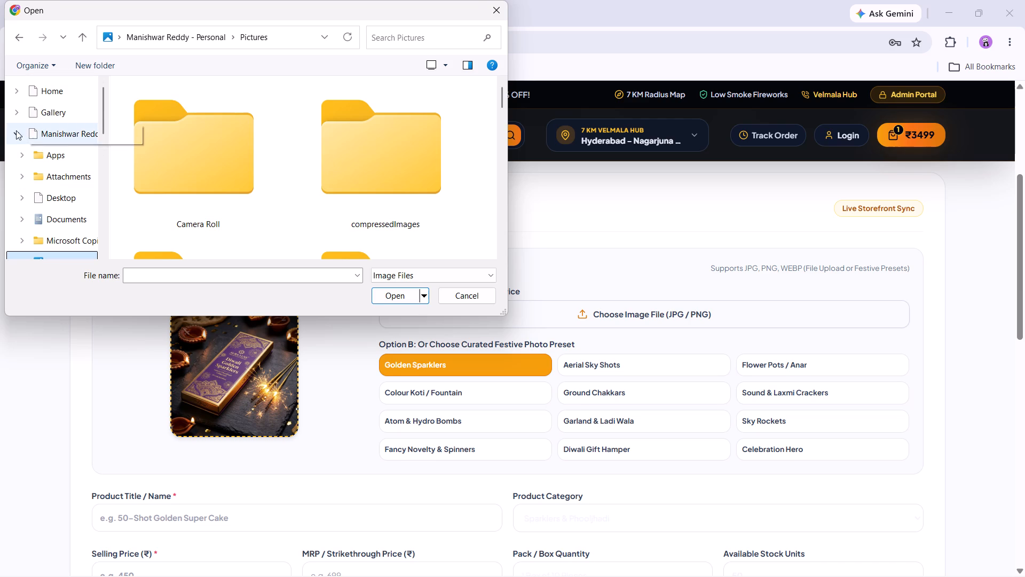
pyautogui.click(20, 132)
pyautogui.click(42, 119)
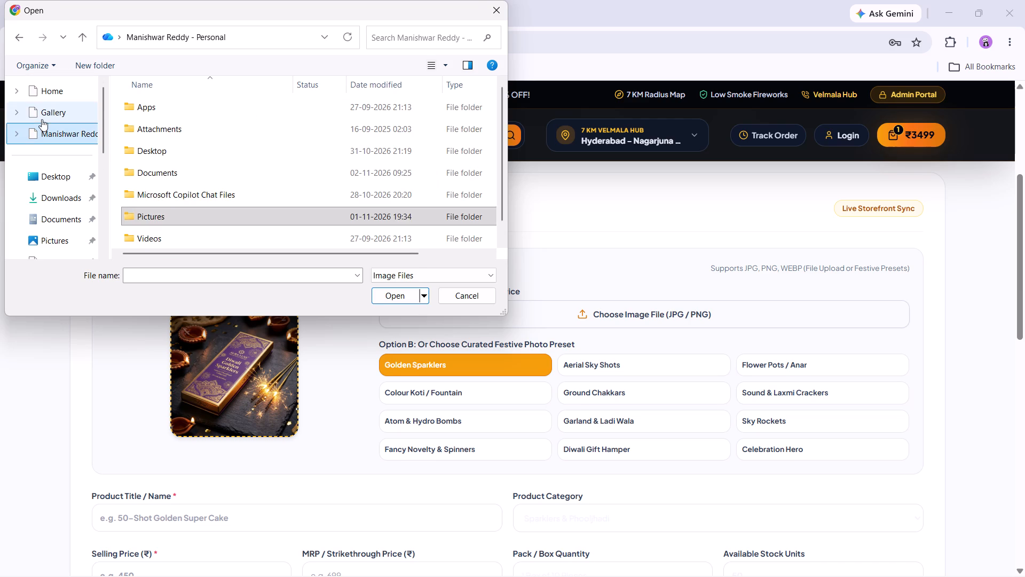
pyautogui.scroll(-1, 213, 178)
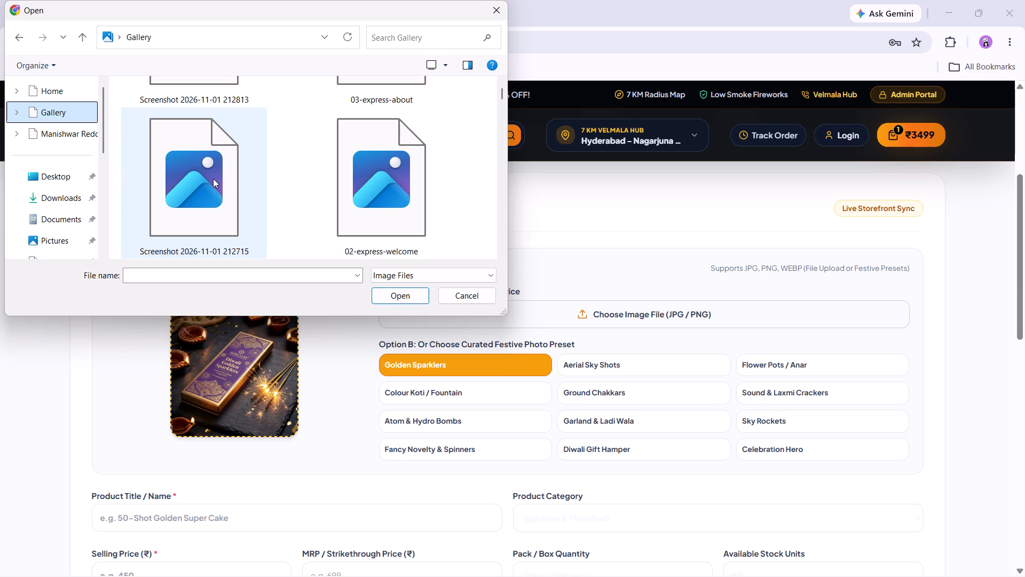
pyautogui.scroll(-1, 213, 178)
pyautogui.scroll(6, 213, 178)
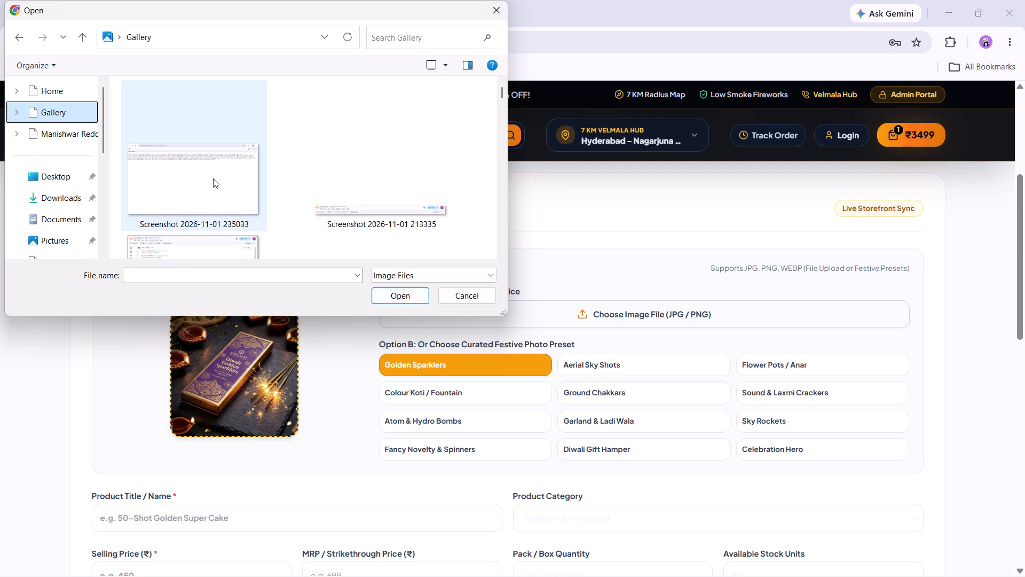
pyautogui.scroll(-4, 213, 178)
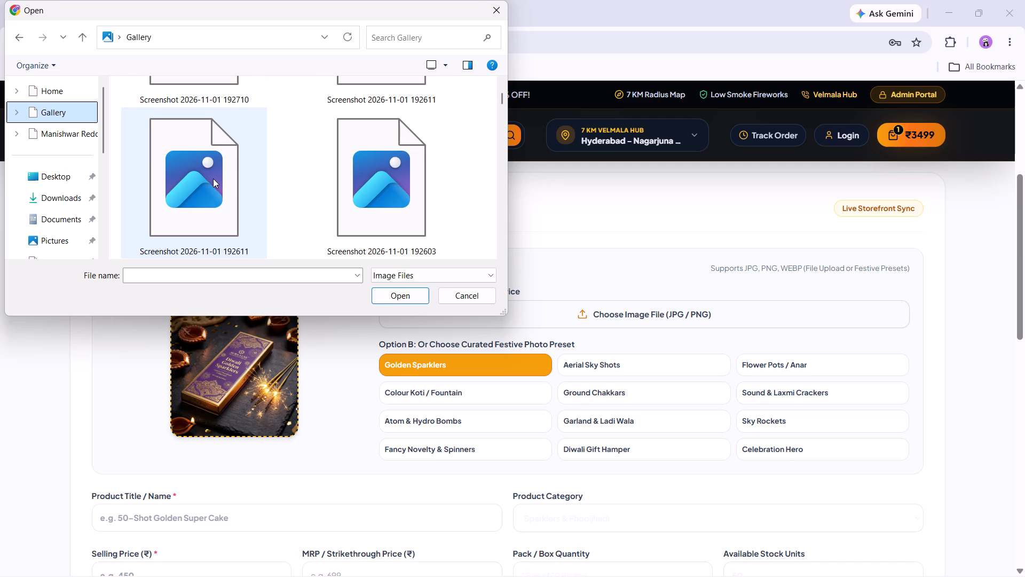
pyautogui.scroll(-1, 213, 178)
pyautogui.scroll(14, 213, 178)
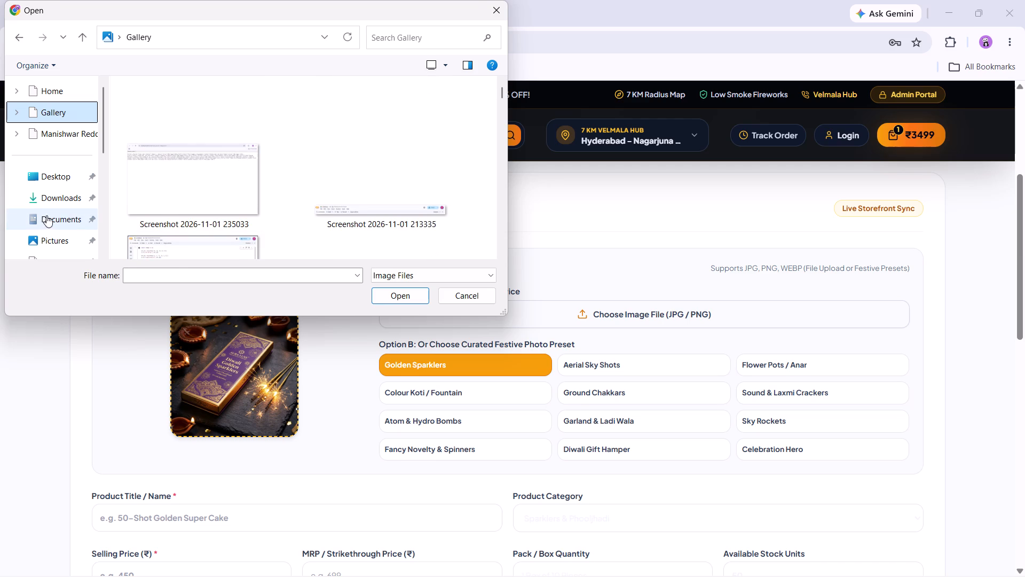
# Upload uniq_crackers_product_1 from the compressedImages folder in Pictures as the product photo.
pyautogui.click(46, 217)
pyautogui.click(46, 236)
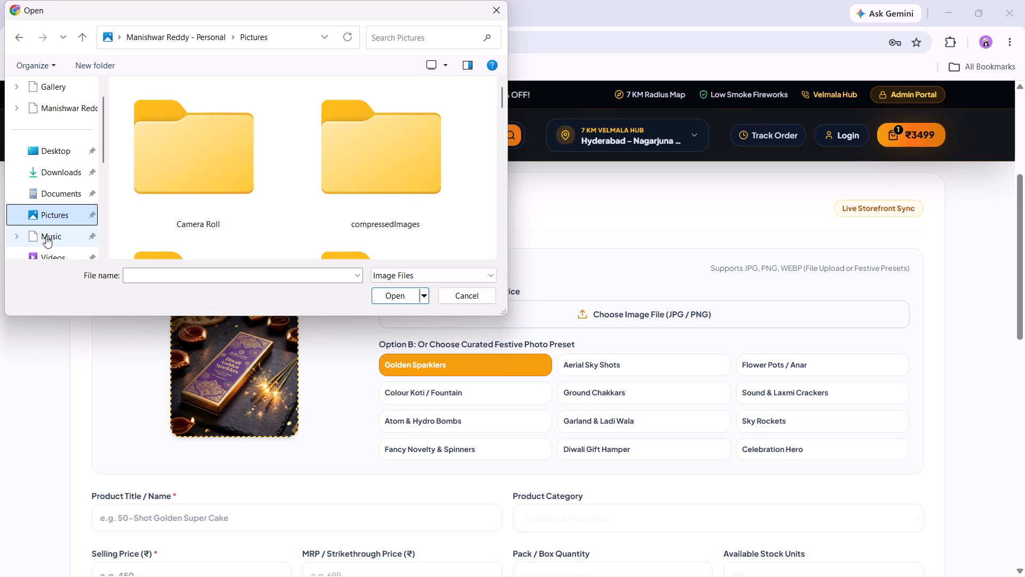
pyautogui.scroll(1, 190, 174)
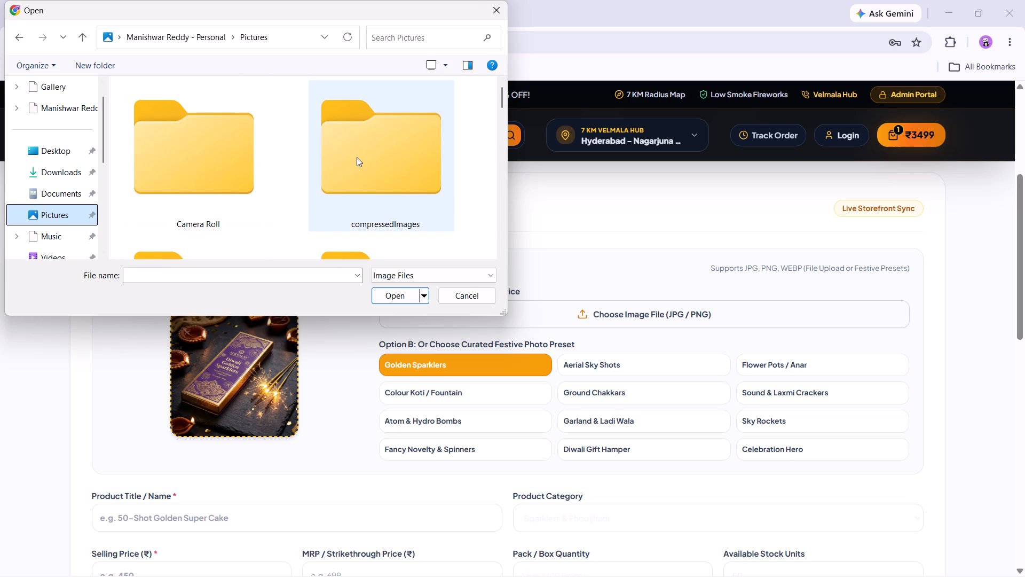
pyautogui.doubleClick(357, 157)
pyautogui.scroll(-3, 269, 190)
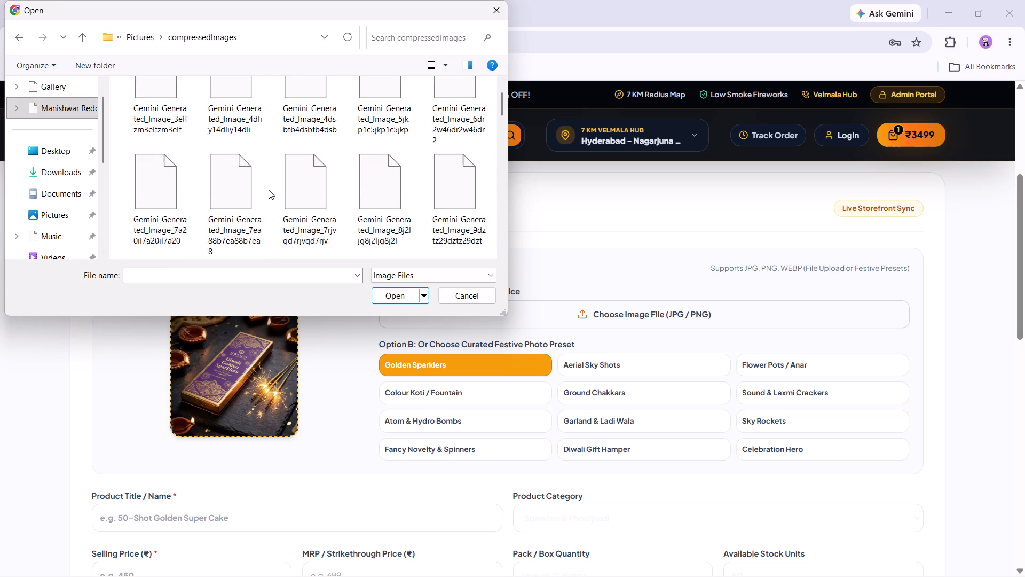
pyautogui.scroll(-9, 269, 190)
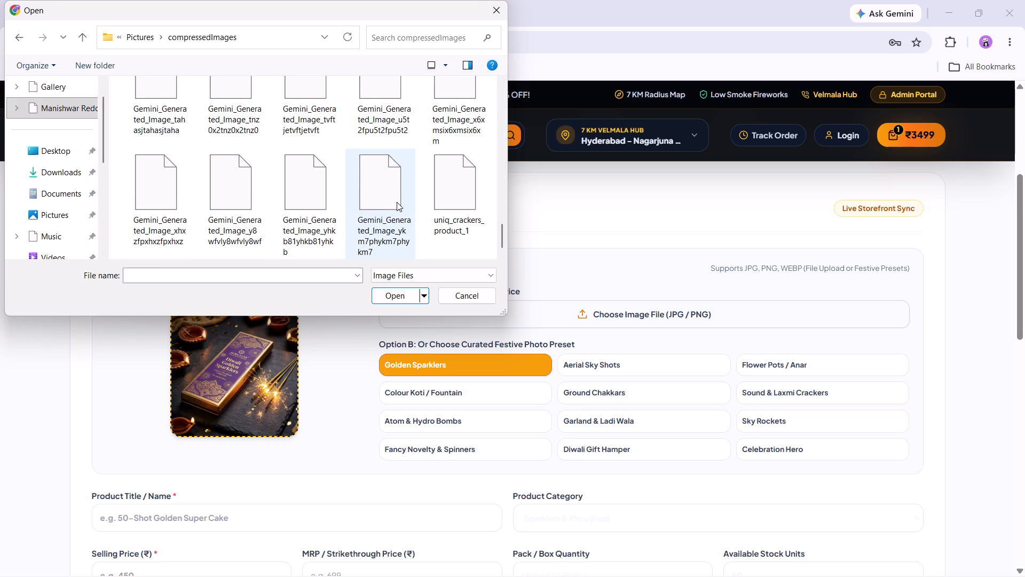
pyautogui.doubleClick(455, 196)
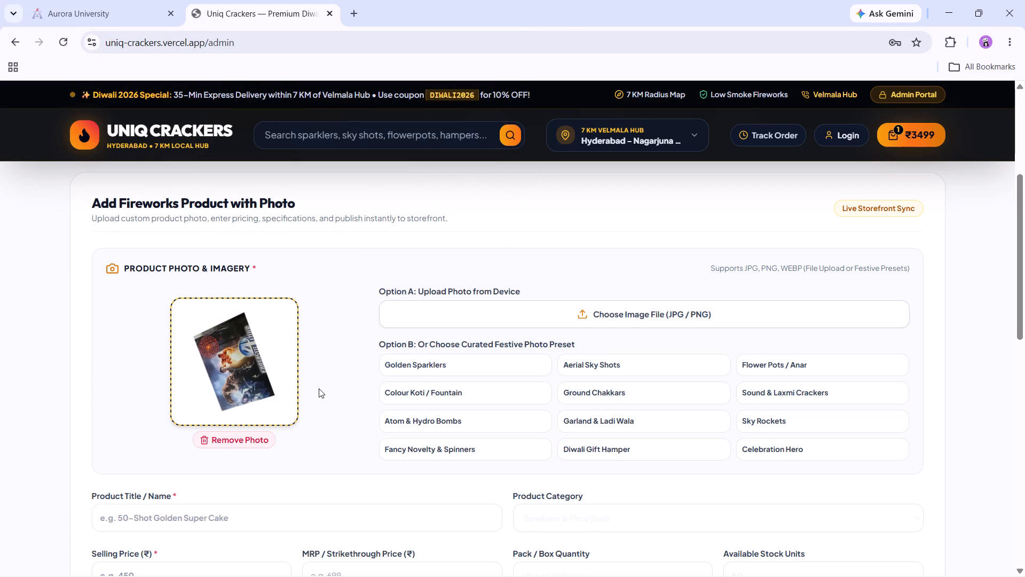
# Choose the Diwali Gift Hamper curated festive photo preset for the product.
pyautogui.scroll(-3, 319, 388)
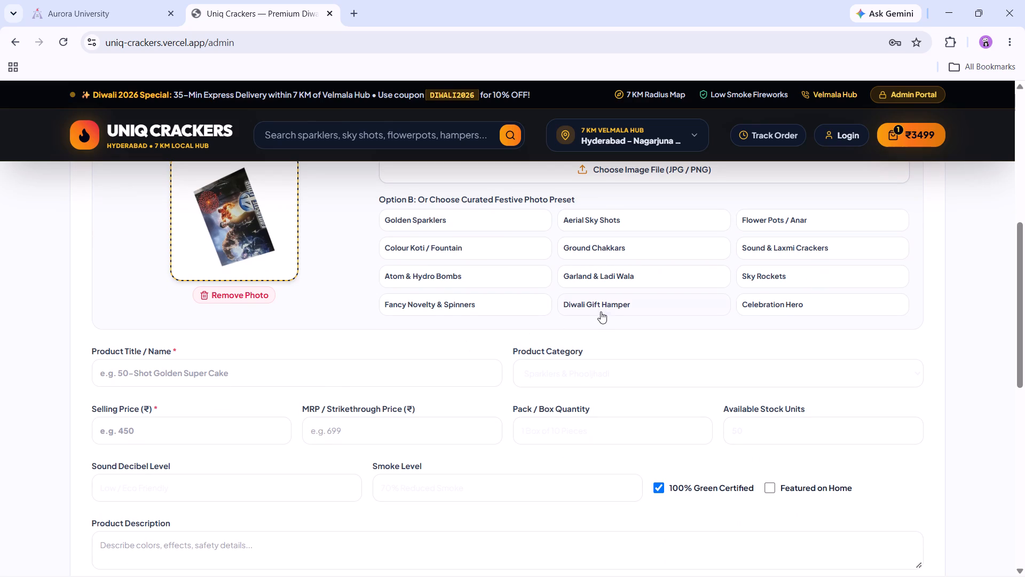
pyautogui.click(600, 308)
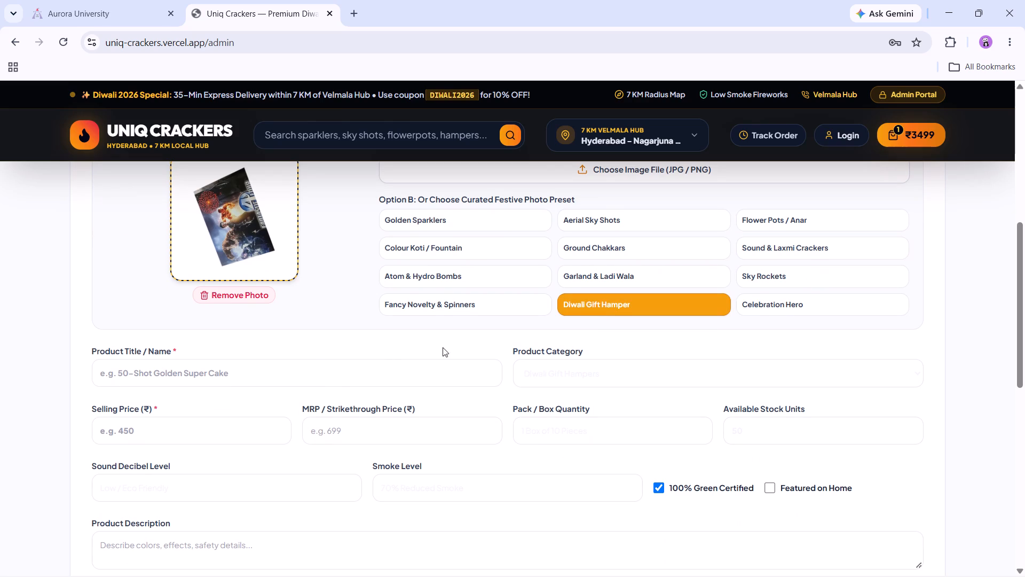
pyautogui.click(271, 367)
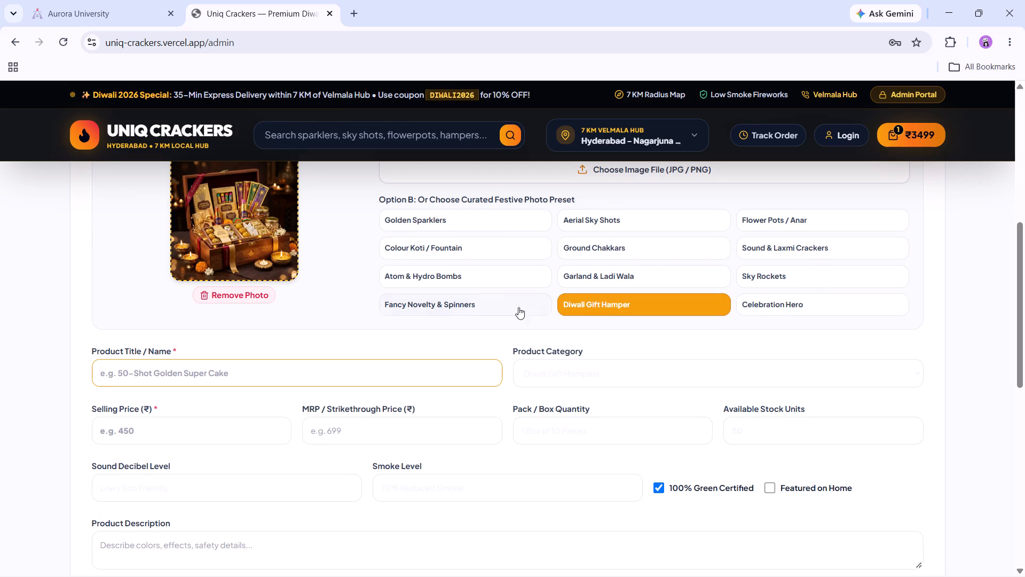
# Reopen the image file chooser to upload a product photo from the device.
pyautogui.scroll(1, 410, 347)
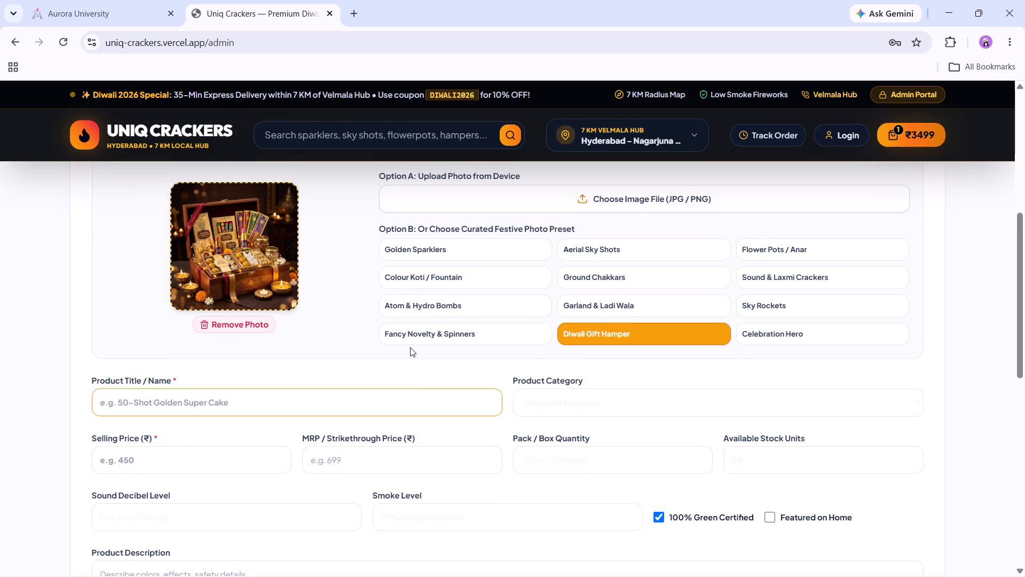
pyautogui.click(502, 195)
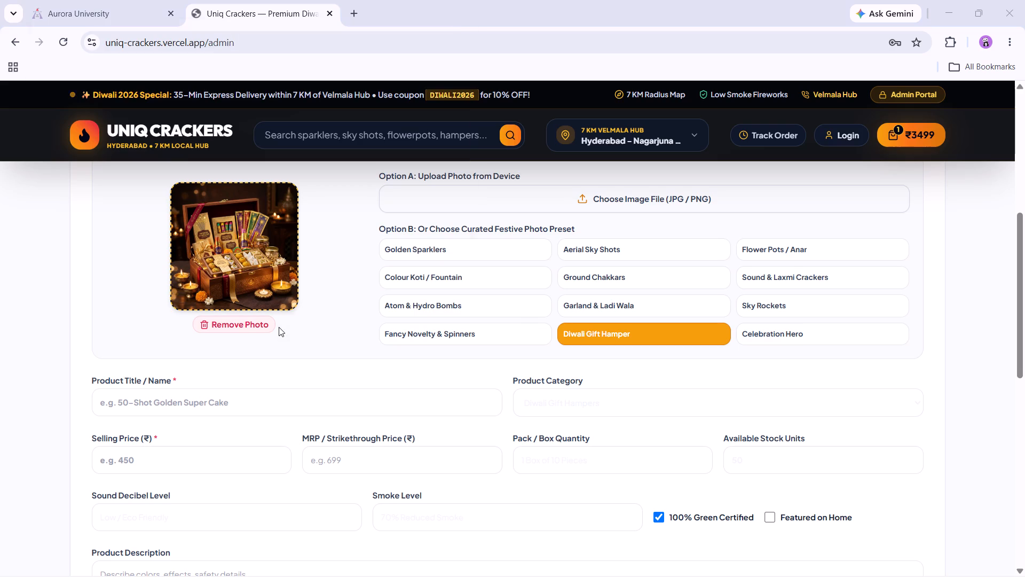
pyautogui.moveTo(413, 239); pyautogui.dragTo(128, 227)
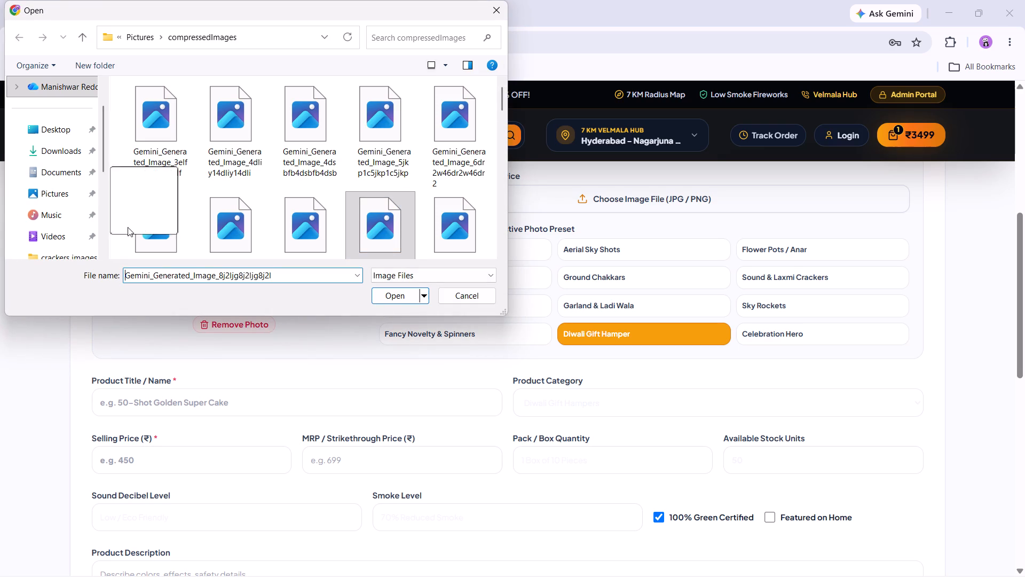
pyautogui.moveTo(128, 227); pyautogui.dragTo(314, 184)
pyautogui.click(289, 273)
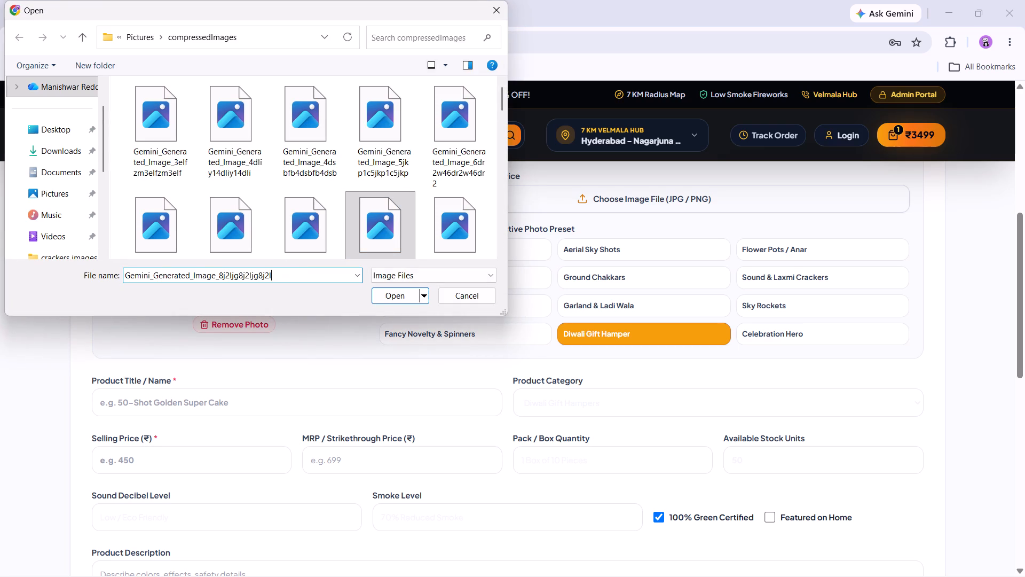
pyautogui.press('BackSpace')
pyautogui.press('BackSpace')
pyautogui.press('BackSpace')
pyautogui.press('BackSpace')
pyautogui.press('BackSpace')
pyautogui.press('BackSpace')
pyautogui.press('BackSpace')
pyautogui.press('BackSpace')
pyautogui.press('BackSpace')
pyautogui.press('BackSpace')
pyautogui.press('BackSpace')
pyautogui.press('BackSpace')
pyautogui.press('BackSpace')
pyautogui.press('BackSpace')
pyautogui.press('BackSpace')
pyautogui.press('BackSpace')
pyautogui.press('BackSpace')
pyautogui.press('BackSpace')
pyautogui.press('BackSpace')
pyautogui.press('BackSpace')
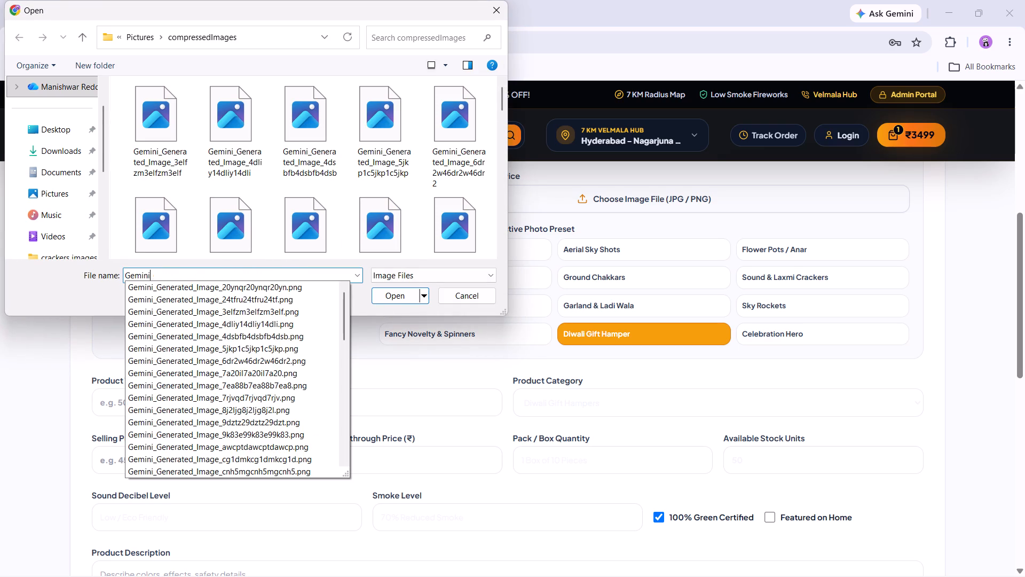
# Replace the preset picture by uploading uniq_crackers_product_1 from the compressedImages folder in Pictures.
pyautogui.scroll(-1, 51, 196)
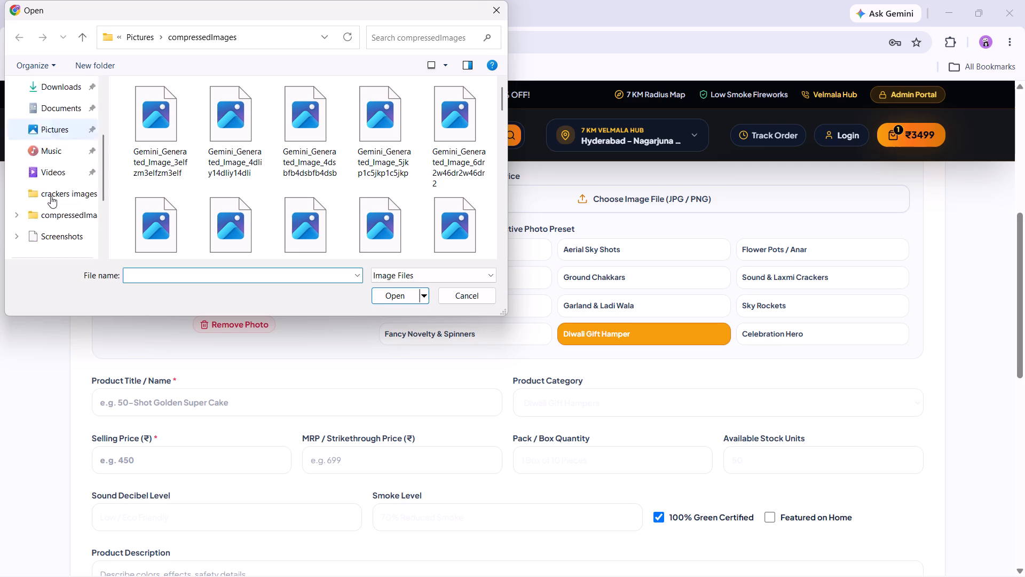
pyautogui.scroll(-1, 51, 196)
pyautogui.scroll(1, 51, 196)
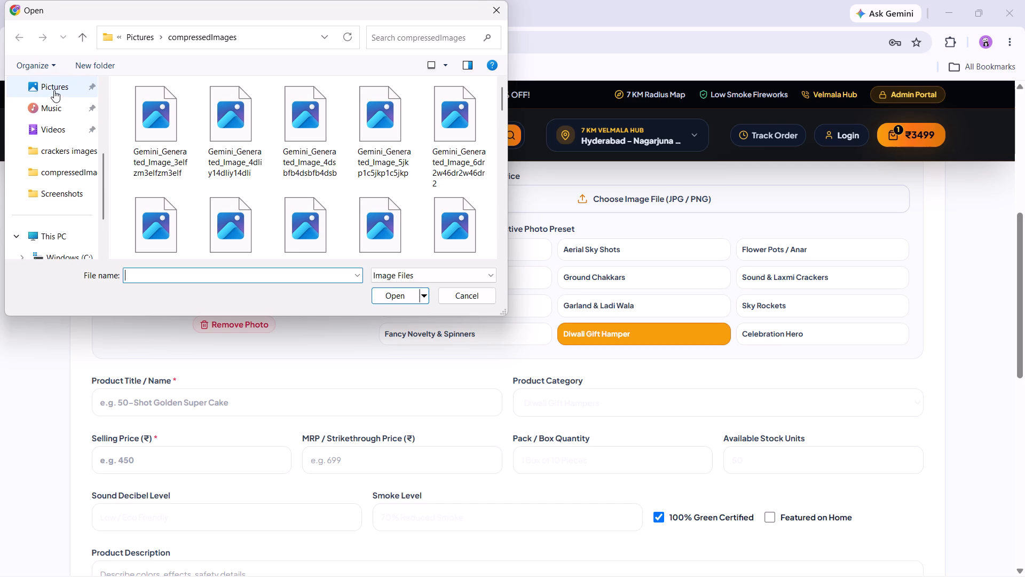
pyautogui.click(54, 90)
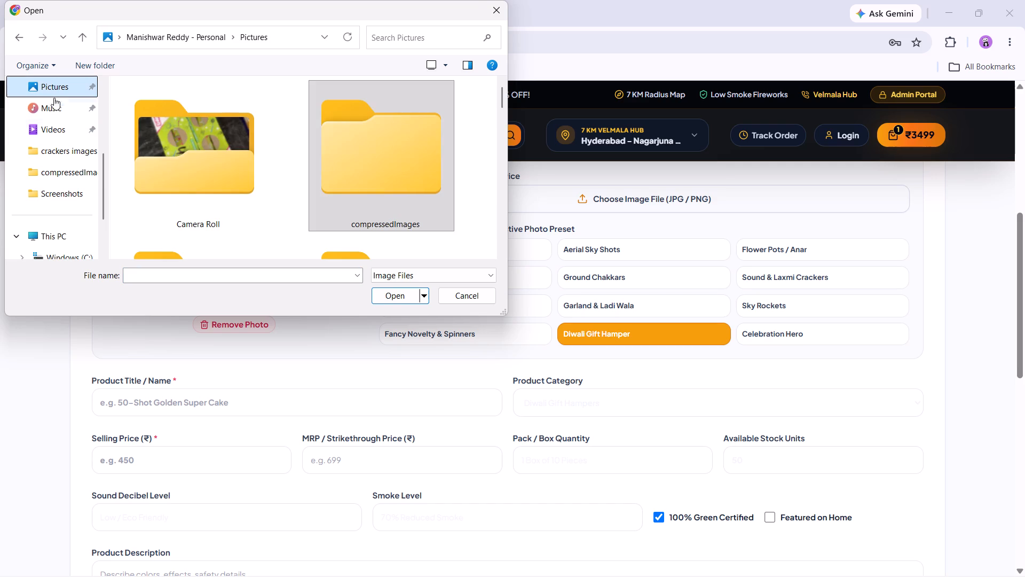
pyautogui.doubleClick(388, 150)
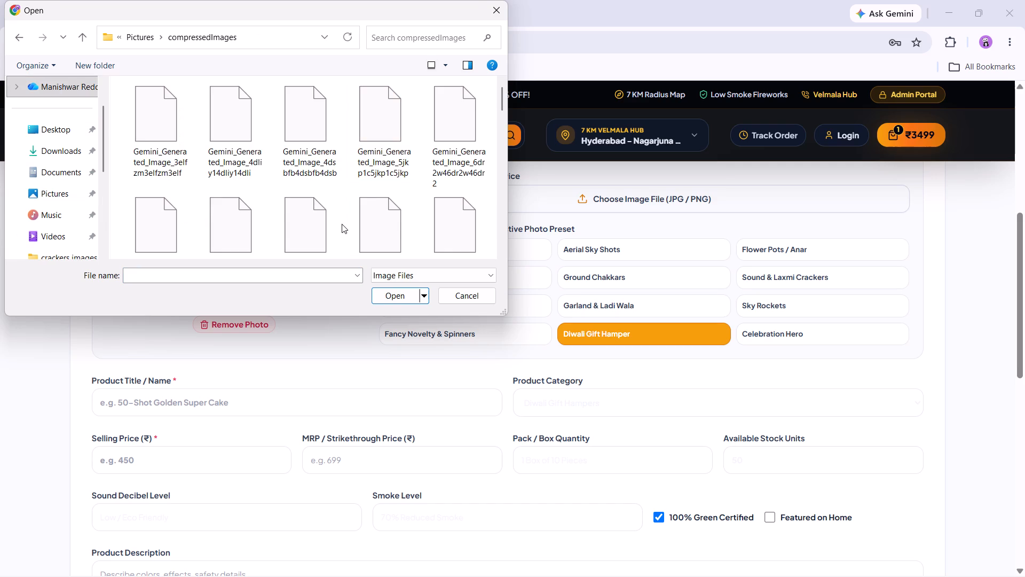
pyautogui.scroll(-12, 342, 224)
pyautogui.doubleClick(458, 216)
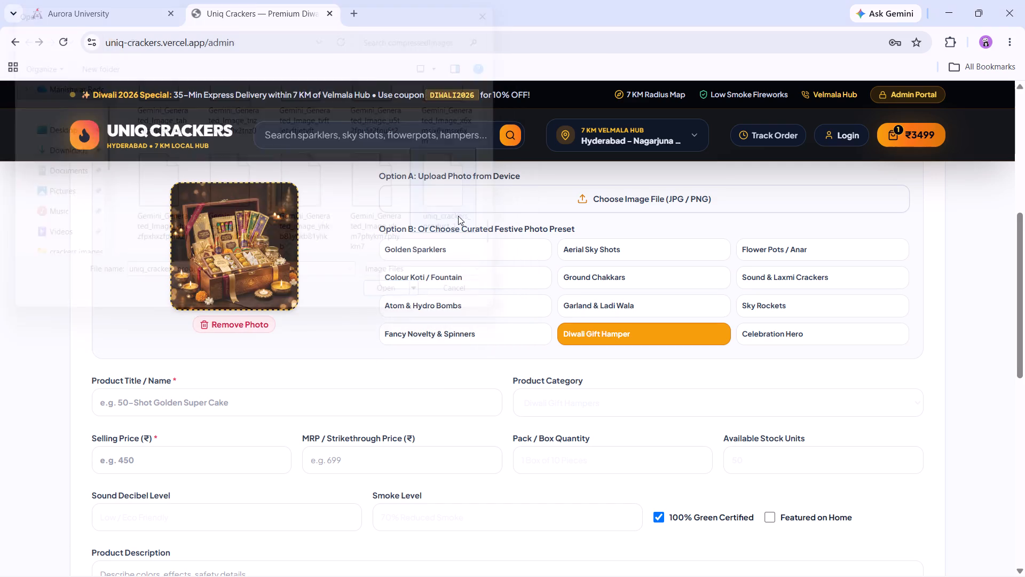
# Enter SMALL GIFT HAMMPER as the product title.
pyautogui.click(280, 407)
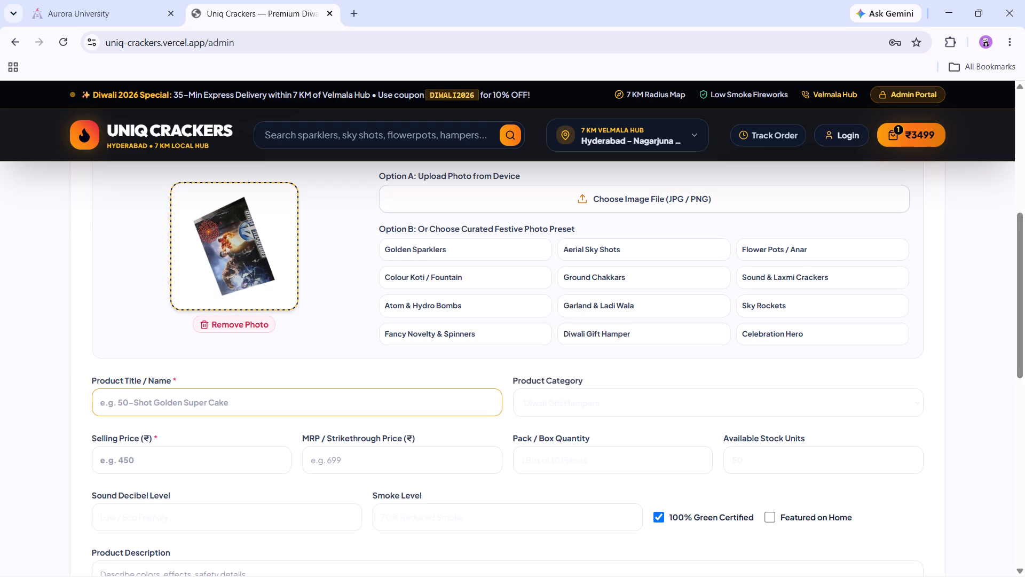
pyautogui.hotkey('shift', 's')
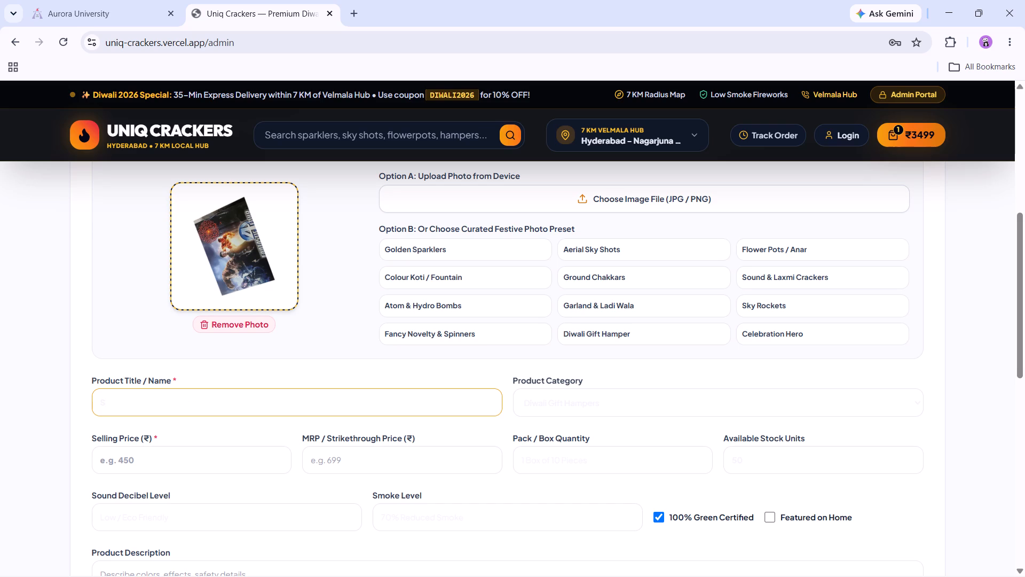
pyautogui.write('MALL')
pyautogui.press('space')
pyautogui.hscroll(3, 0, 492)
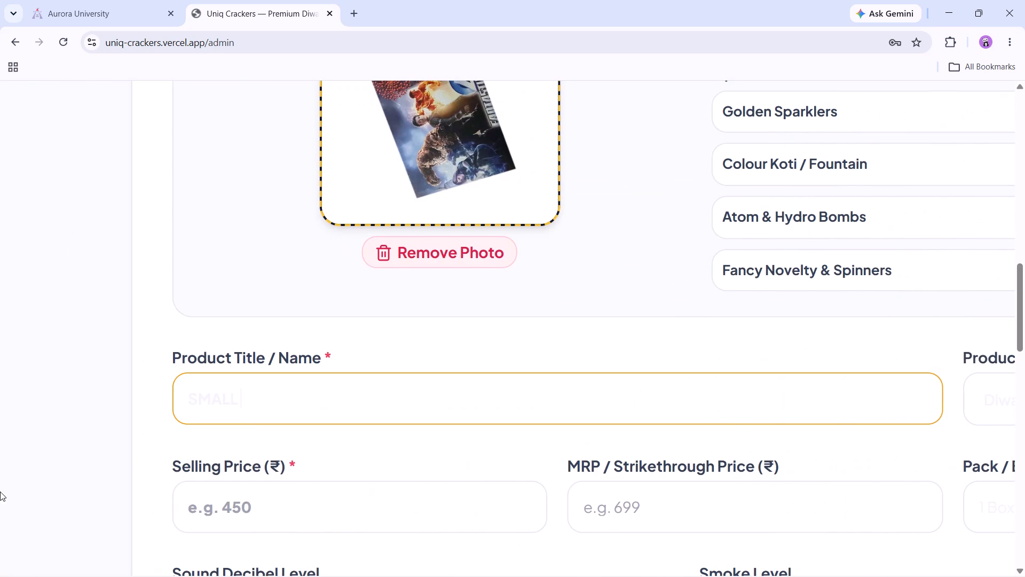
pyautogui.click(306, 401)
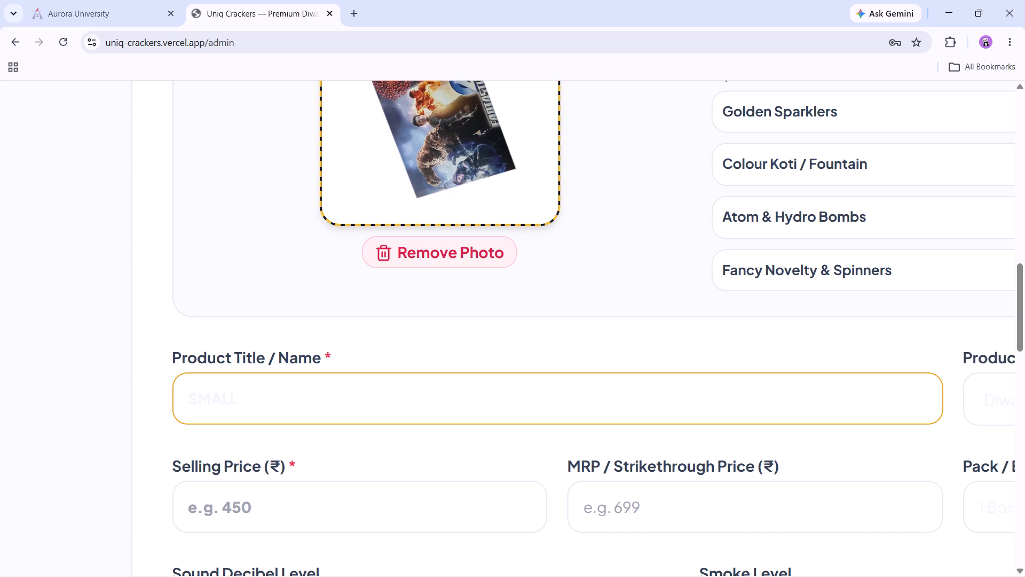
pyautogui.write('GIFT')
pyautogui.press('space')
pyautogui.write('HAMMPER')
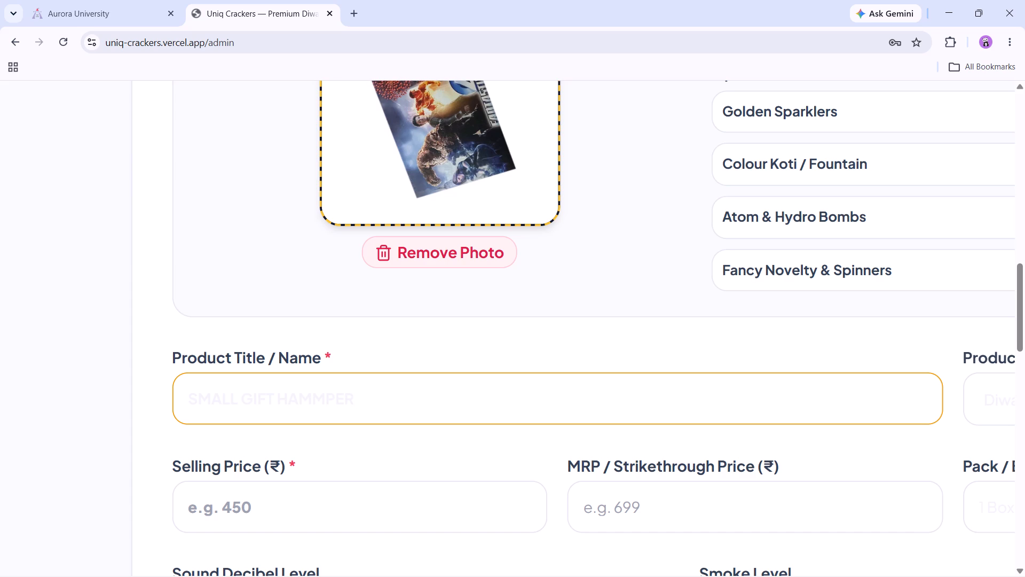
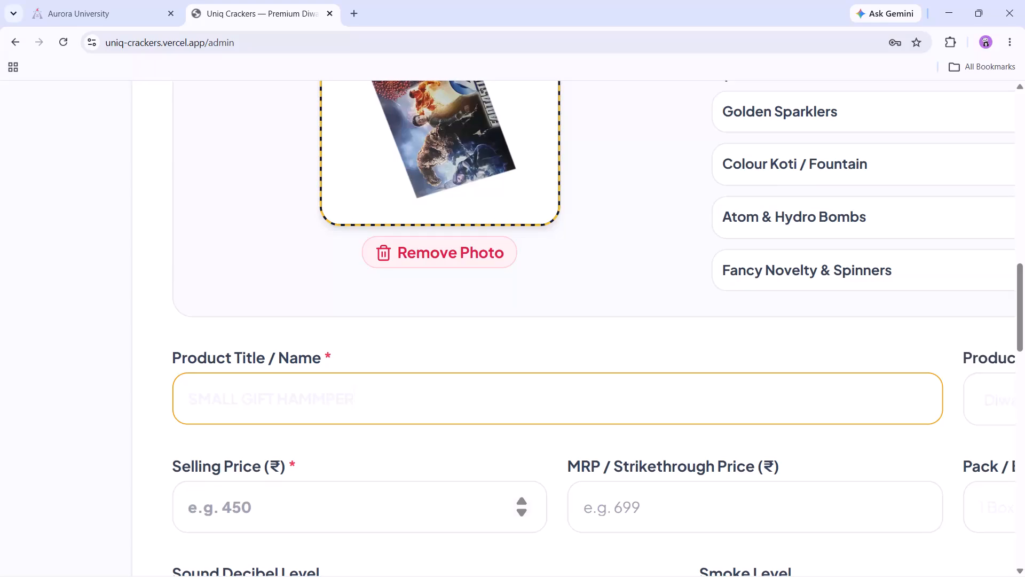
# Set the available stock units of the small gift hamper product to 500.
pyautogui.scroll(-2, 286, 514)
pyautogui.hscroll(-3, 450, 441)
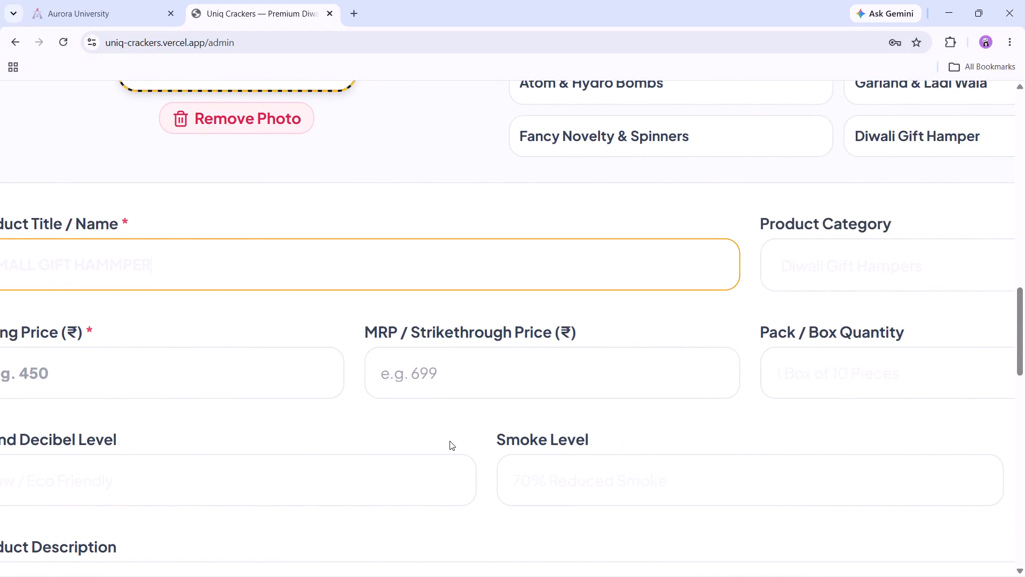
pyautogui.hscroll(-2, 450, 441)
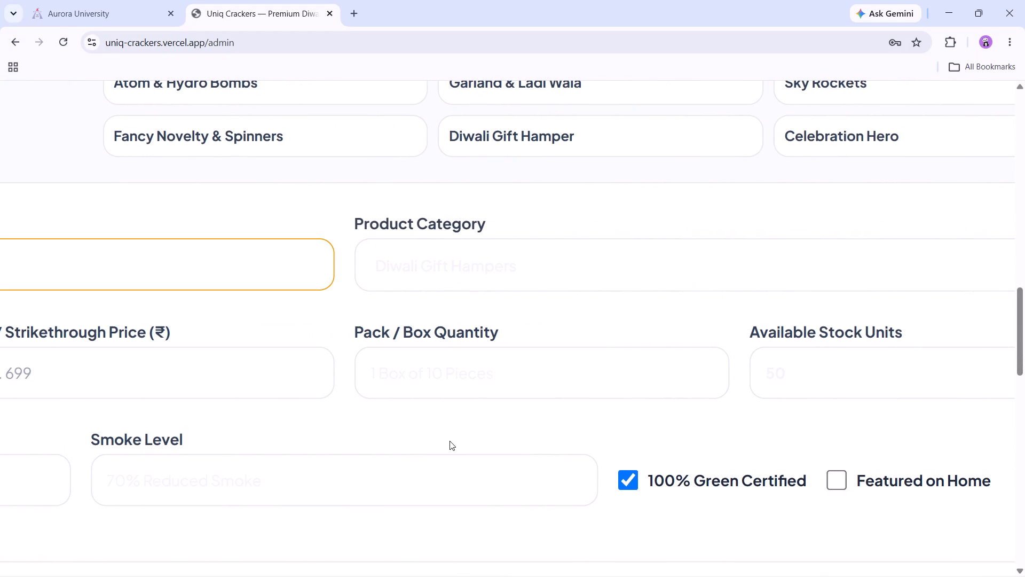
pyautogui.scroll(-1, 517, 381)
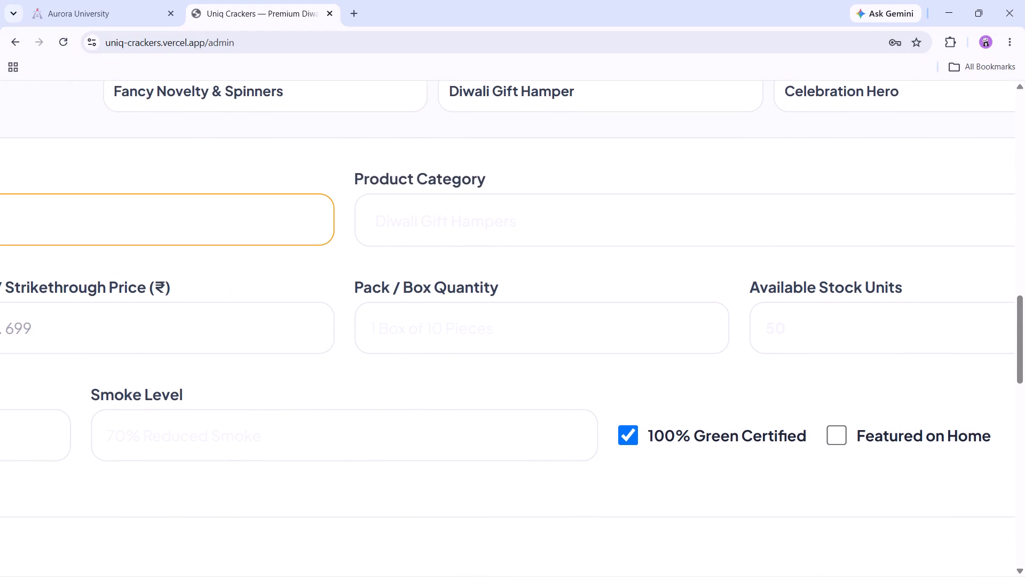
pyautogui.scroll(-1, 517, 381)
pyautogui.click(795, 326)
pyautogui.press('0')
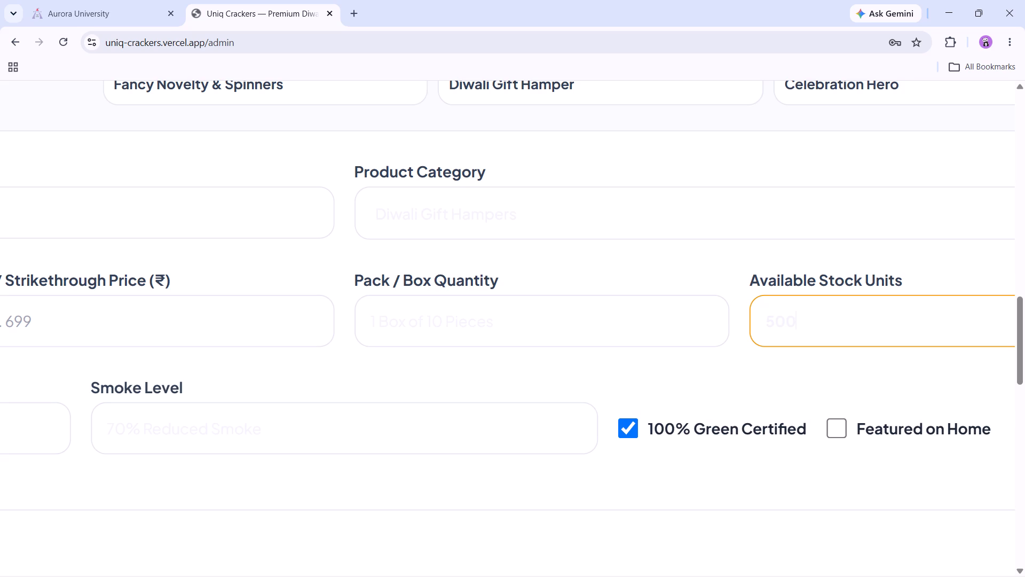
# Set the selling price of the small gift hamper to ₹550.
pyautogui.hscroll(3, 467, 436)
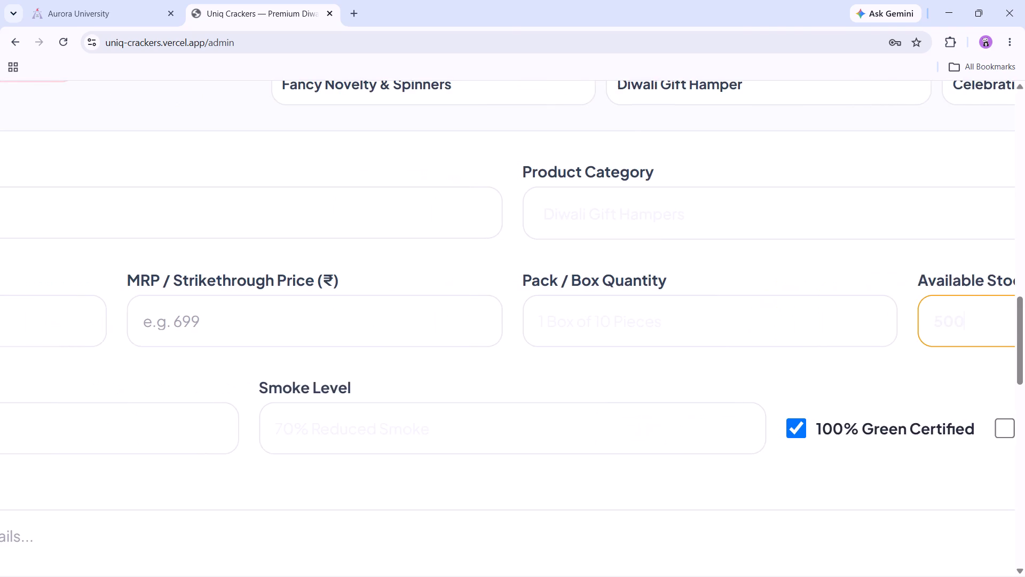
pyautogui.scroll(-2, 352, 485)
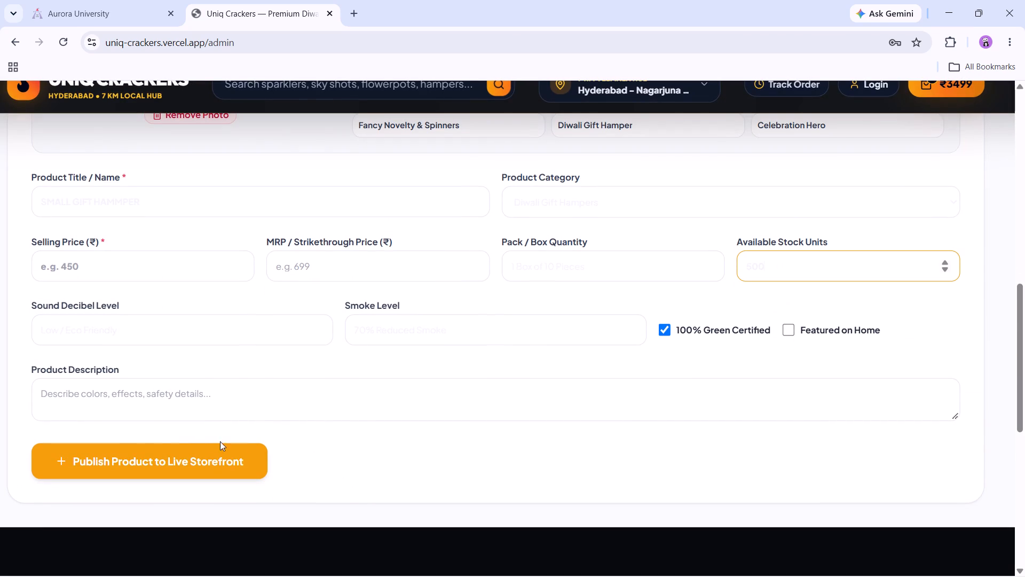
pyautogui.scroll(1, 320, 410)
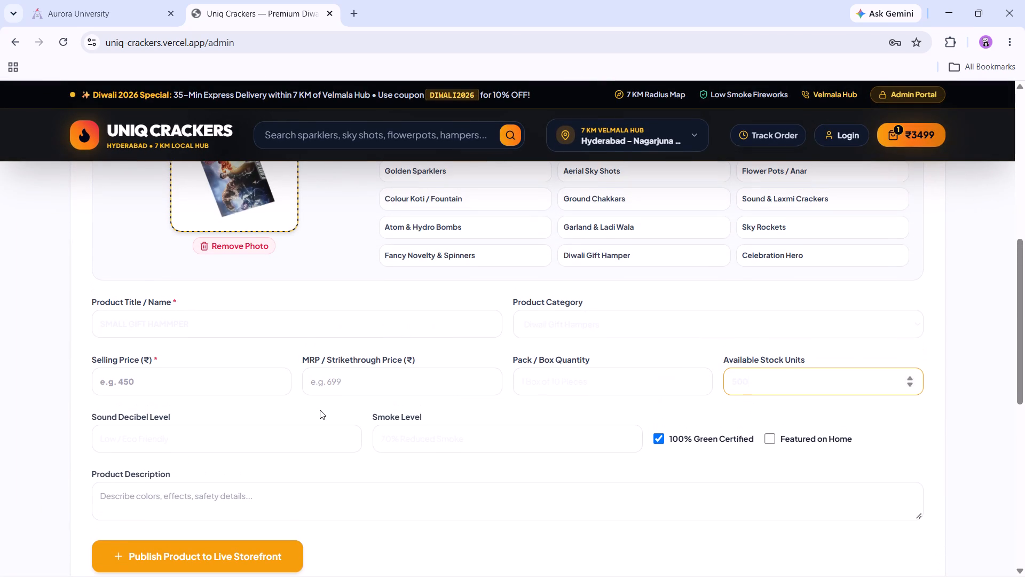
pyautogui.scroll(1, 237, 423)
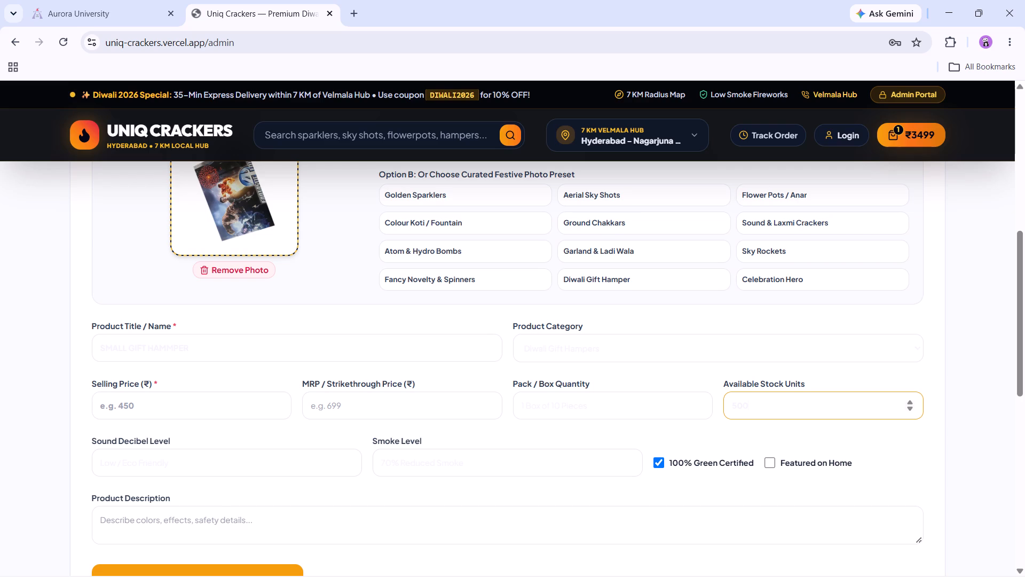
pyautogui.scroll(-1, 241, 471)
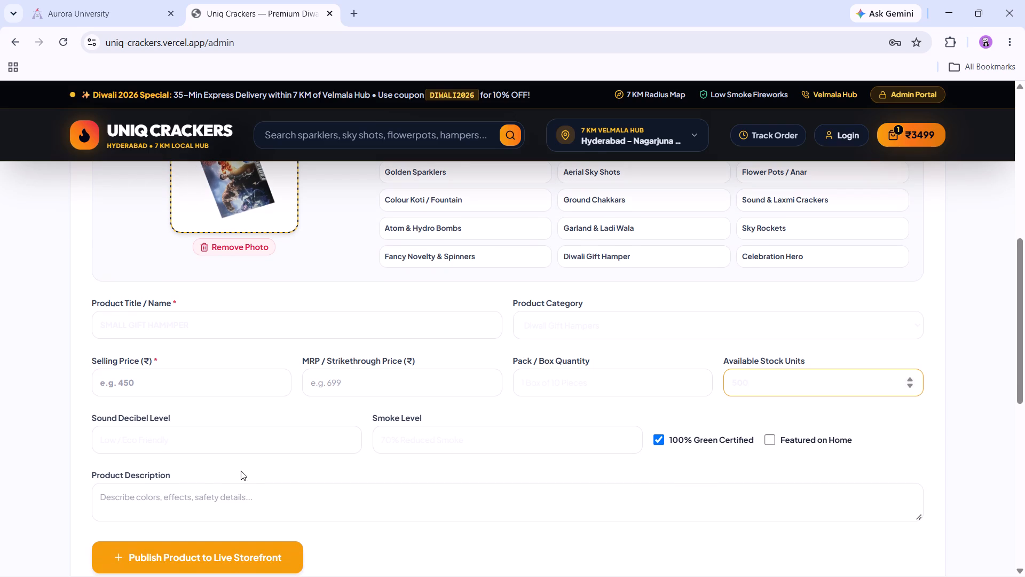
pyautogui.click(207, 381)
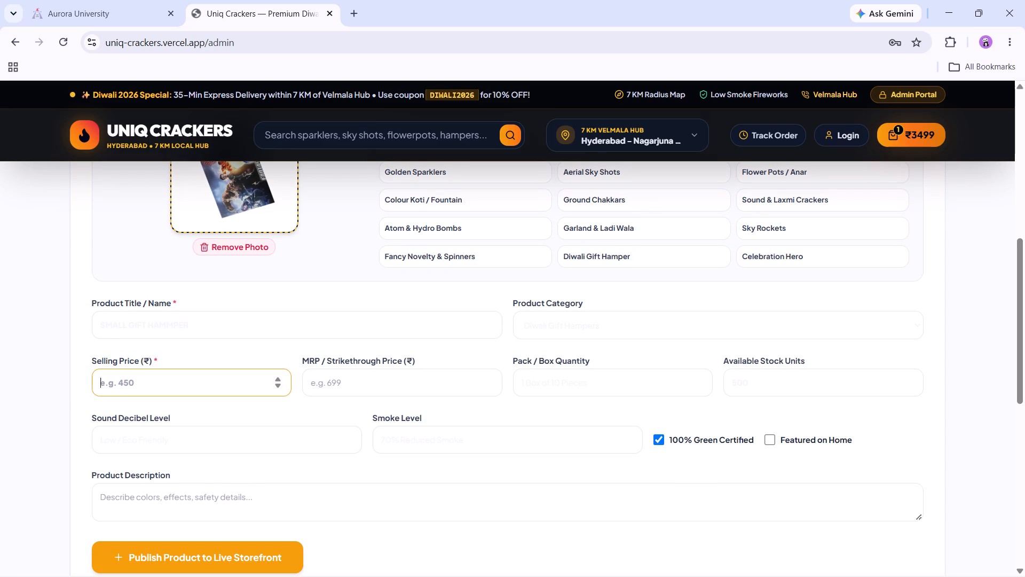
pyautogui.write('55')
pyautogui.press('0')
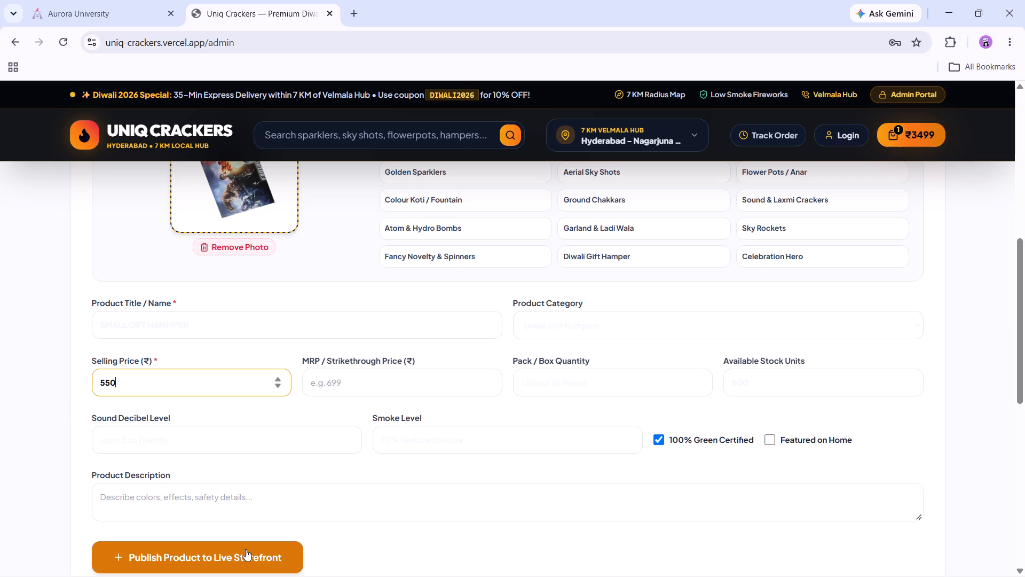
# Publish the small gift hamper product to the live storefront.
pyautogui.click(246, 549)
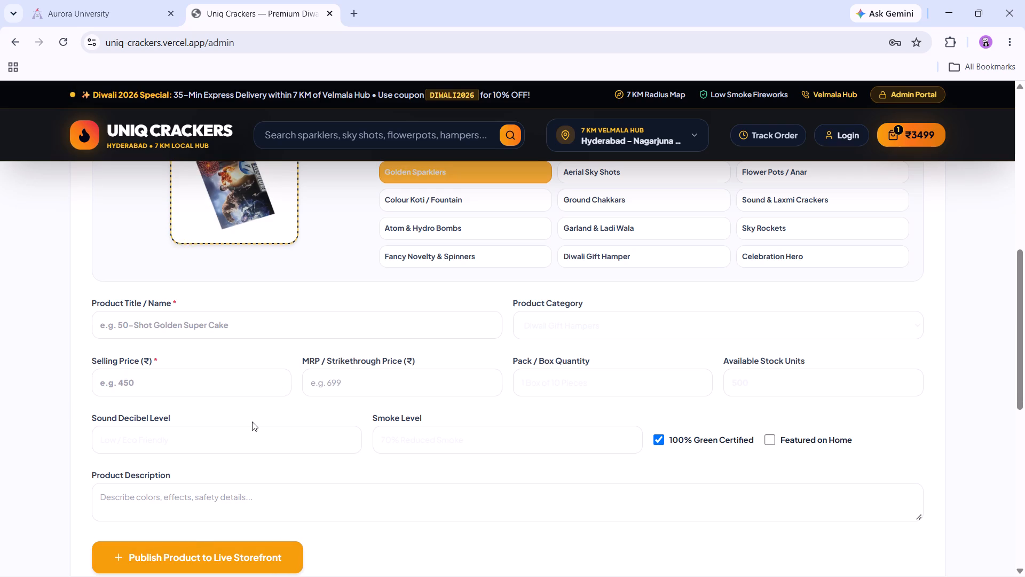
# Open the form for adding another product with photos.
pyautogui.scroll(4, 252, 422)
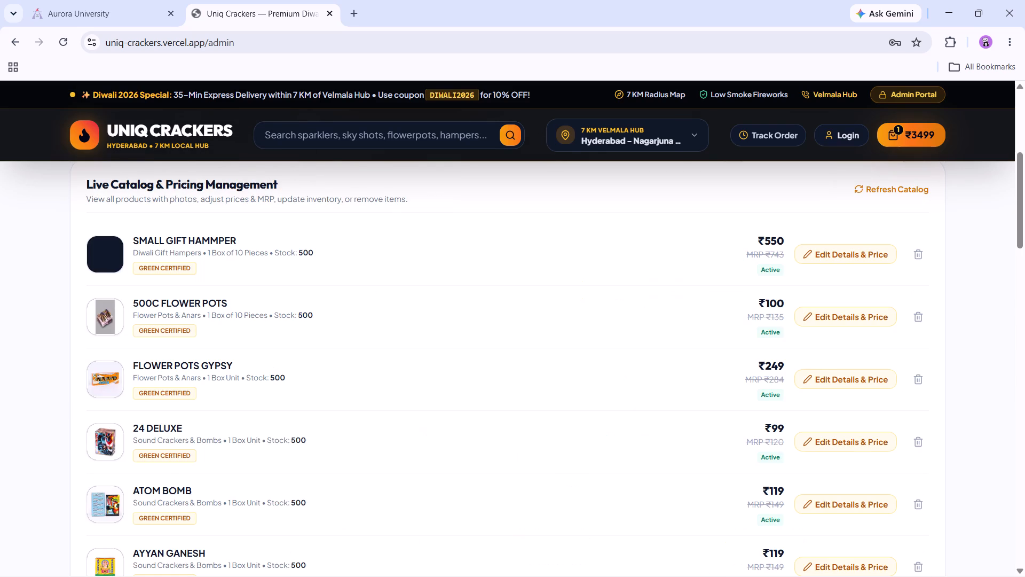
pyautogui.scroll(2, 266, 262)
pyautogui.click(253, 273)
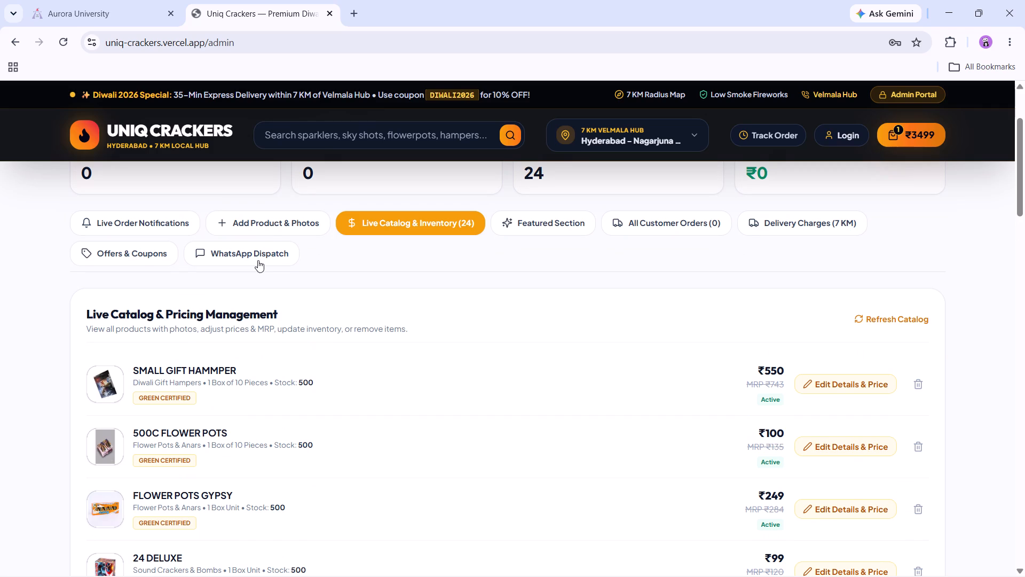
pyautogui.click(264, 225)
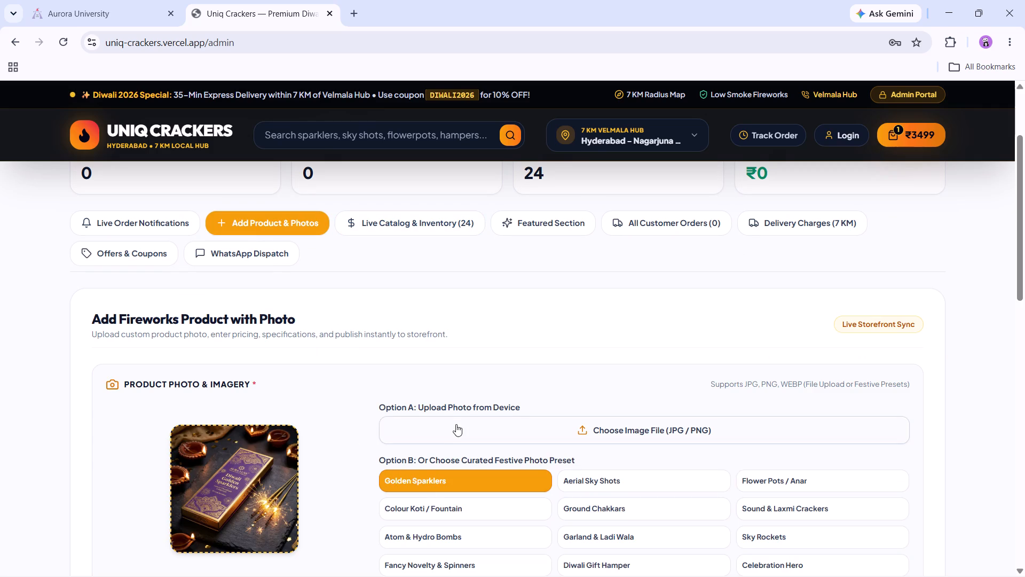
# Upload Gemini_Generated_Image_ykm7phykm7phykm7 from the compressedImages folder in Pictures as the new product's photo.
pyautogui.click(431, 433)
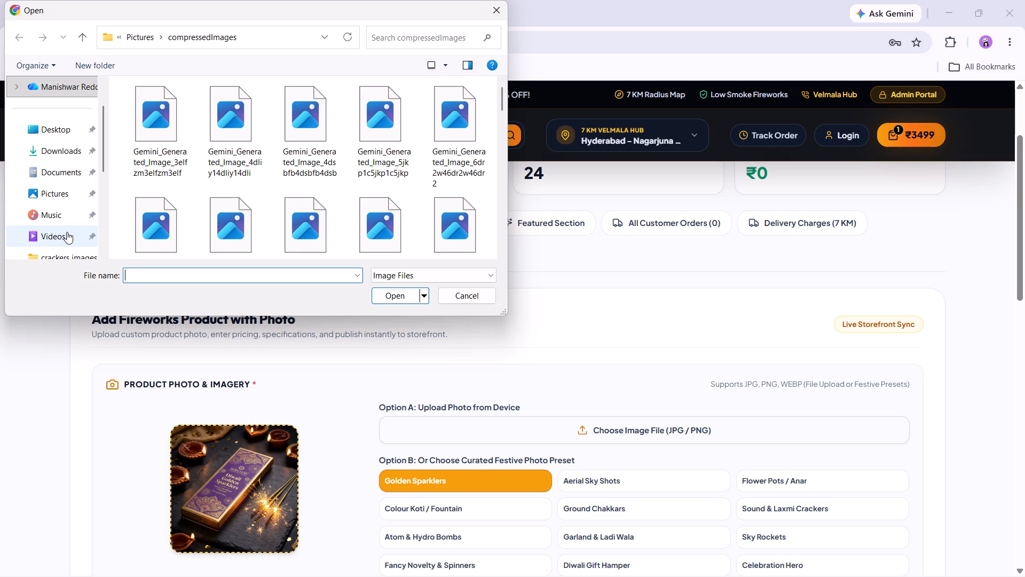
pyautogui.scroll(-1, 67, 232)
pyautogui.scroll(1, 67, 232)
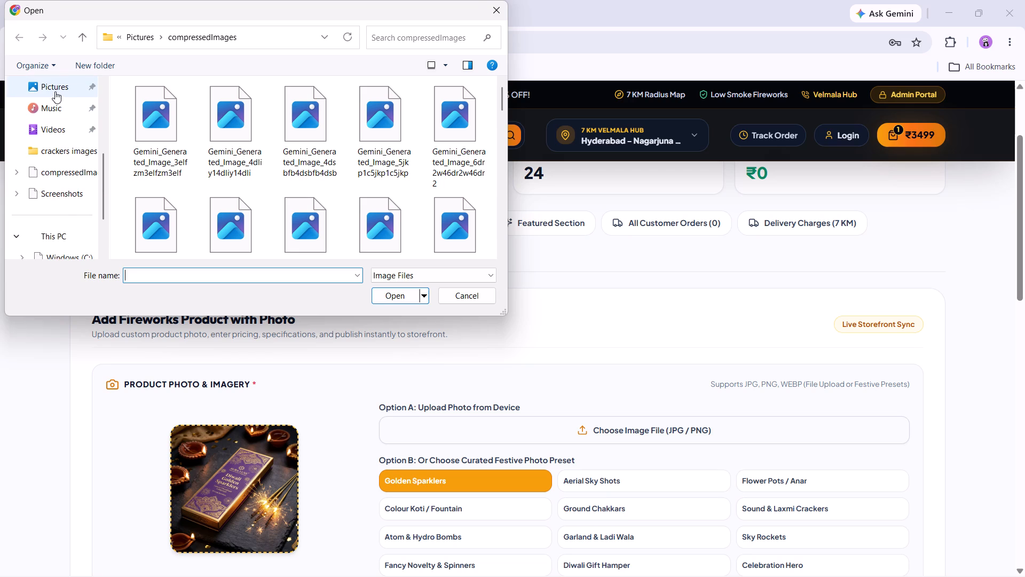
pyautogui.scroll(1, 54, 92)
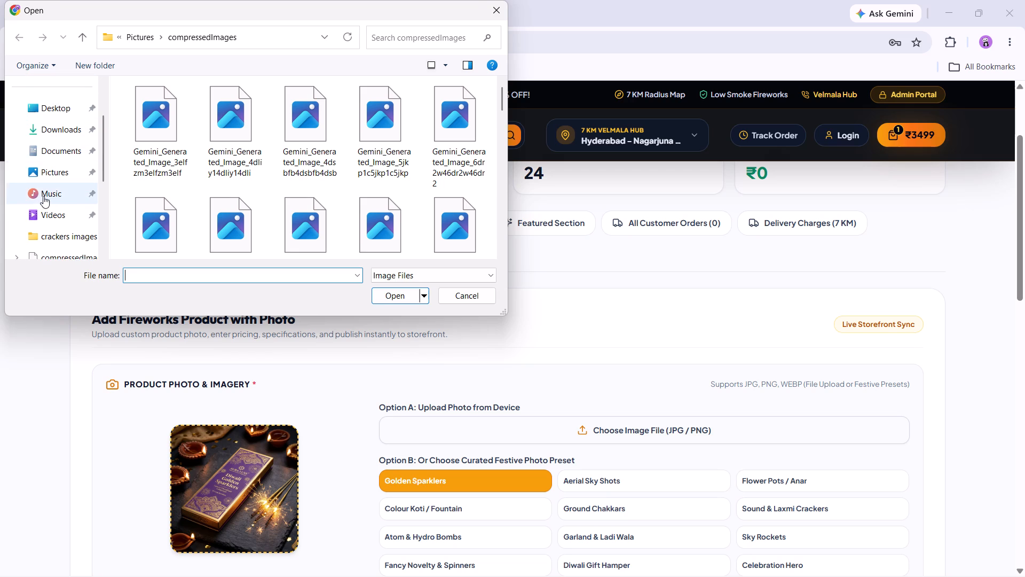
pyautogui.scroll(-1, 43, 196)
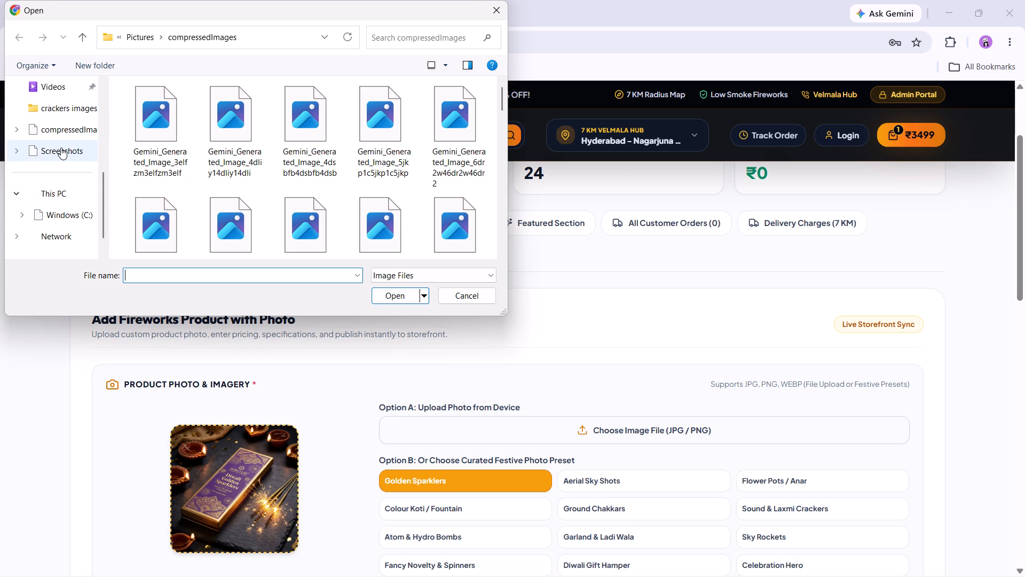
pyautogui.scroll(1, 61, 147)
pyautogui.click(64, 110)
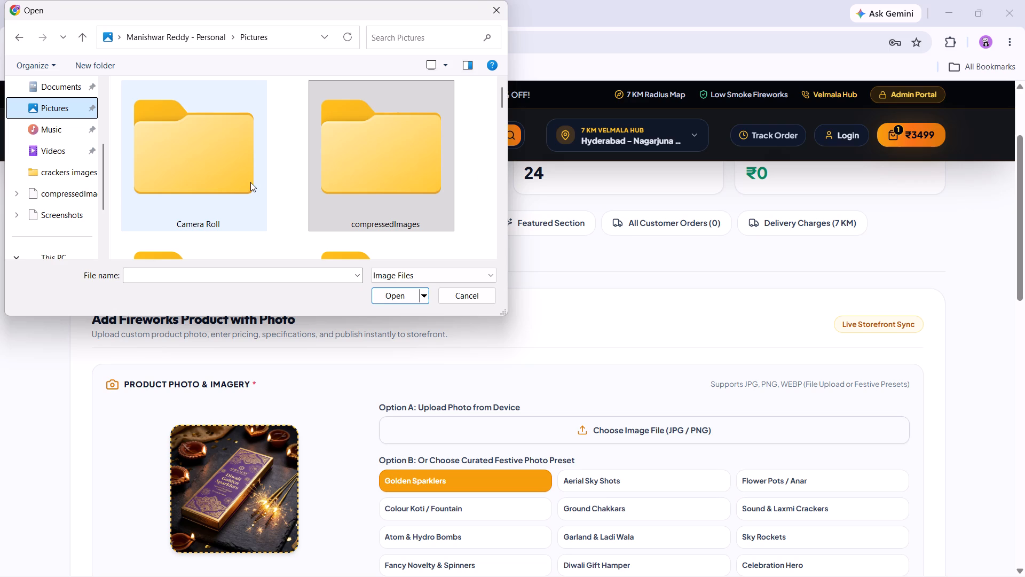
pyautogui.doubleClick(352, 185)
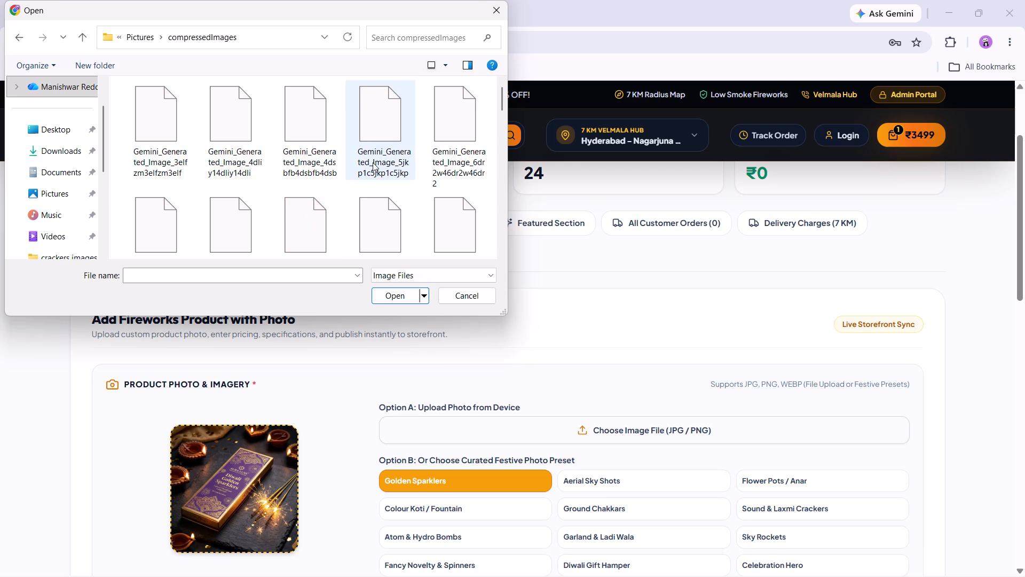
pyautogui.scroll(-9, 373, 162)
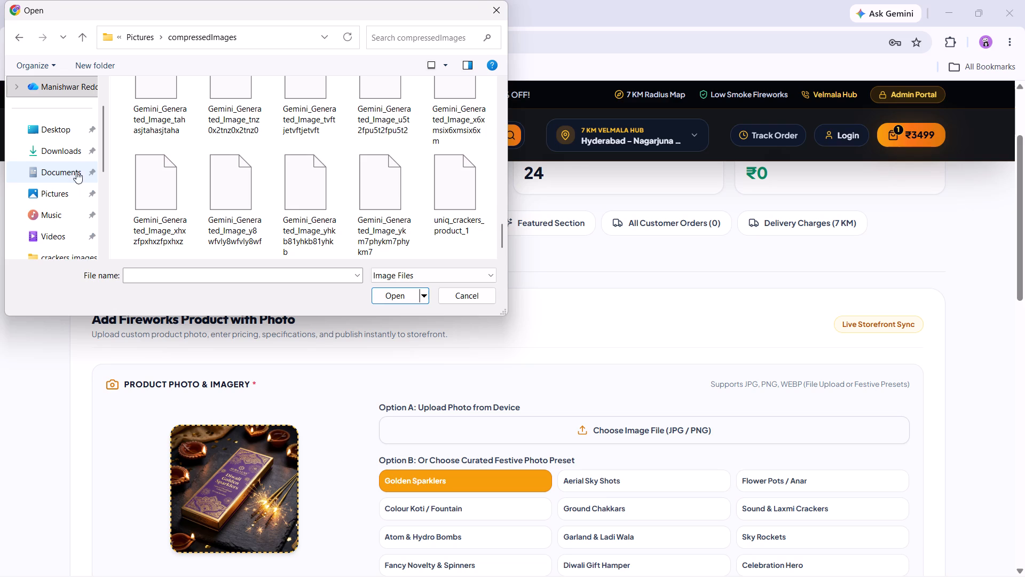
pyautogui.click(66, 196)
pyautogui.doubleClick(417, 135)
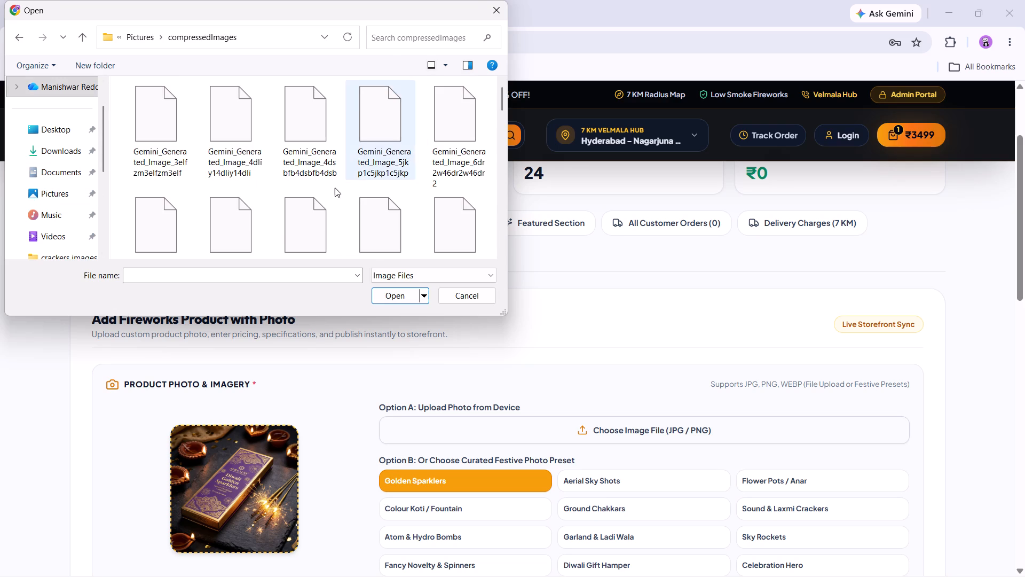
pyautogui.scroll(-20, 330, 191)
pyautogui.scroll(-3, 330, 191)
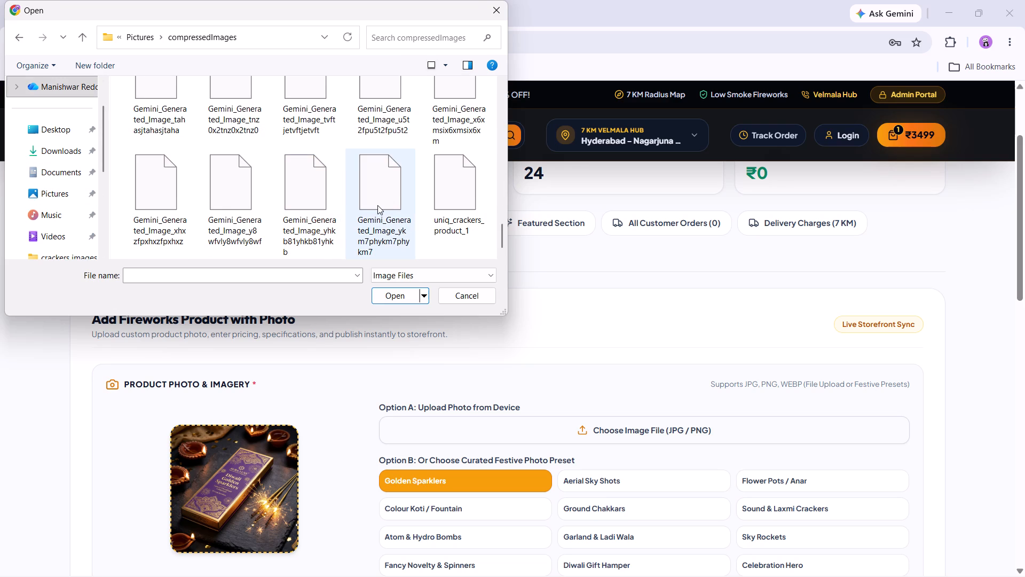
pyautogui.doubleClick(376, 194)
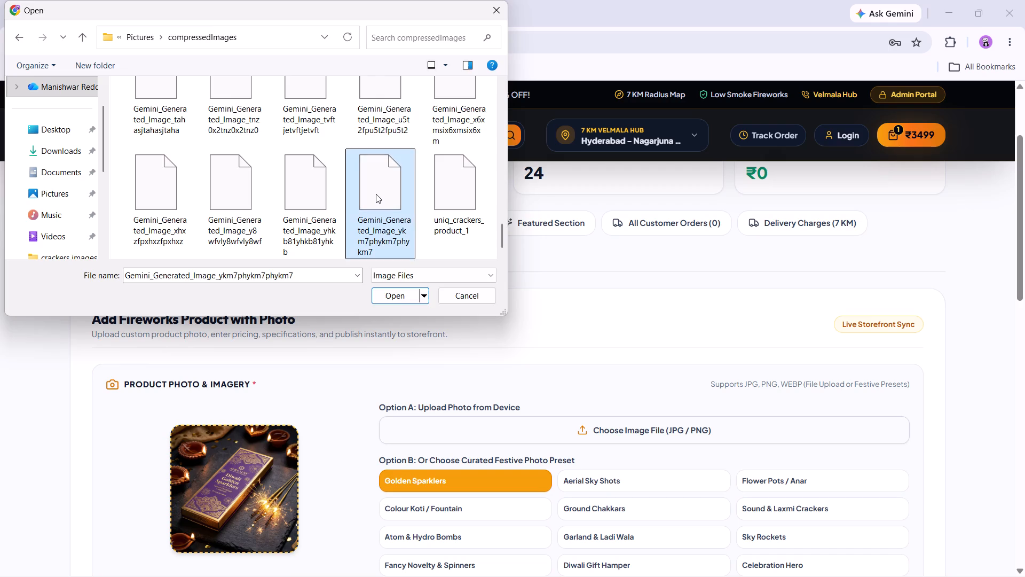
# Replace the product photo by uploading the Grand Shower box image from the compressedImages folder.
pyautogui.scroll(-2, 343, 414)
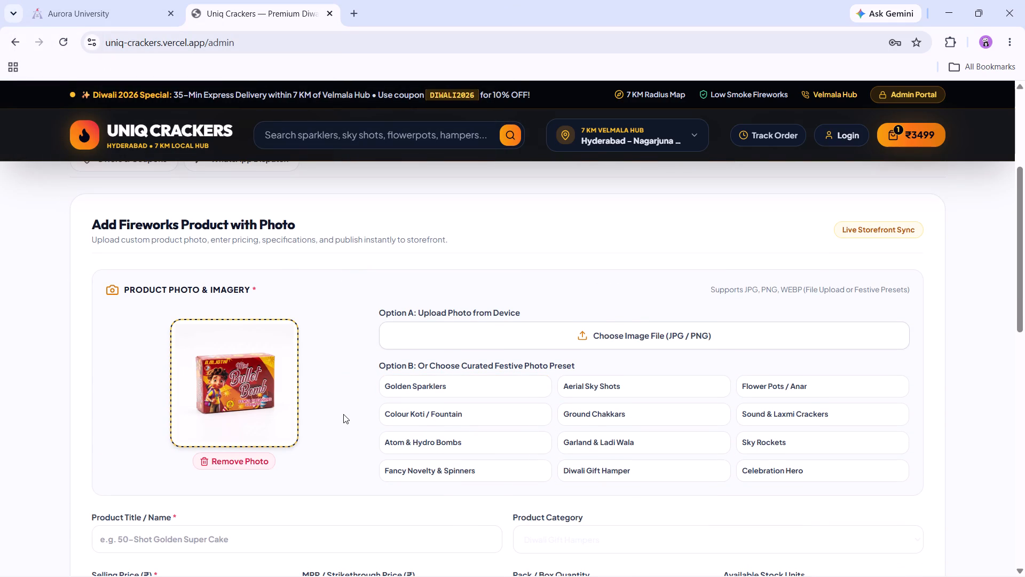
pyautogui.click(430, 332)
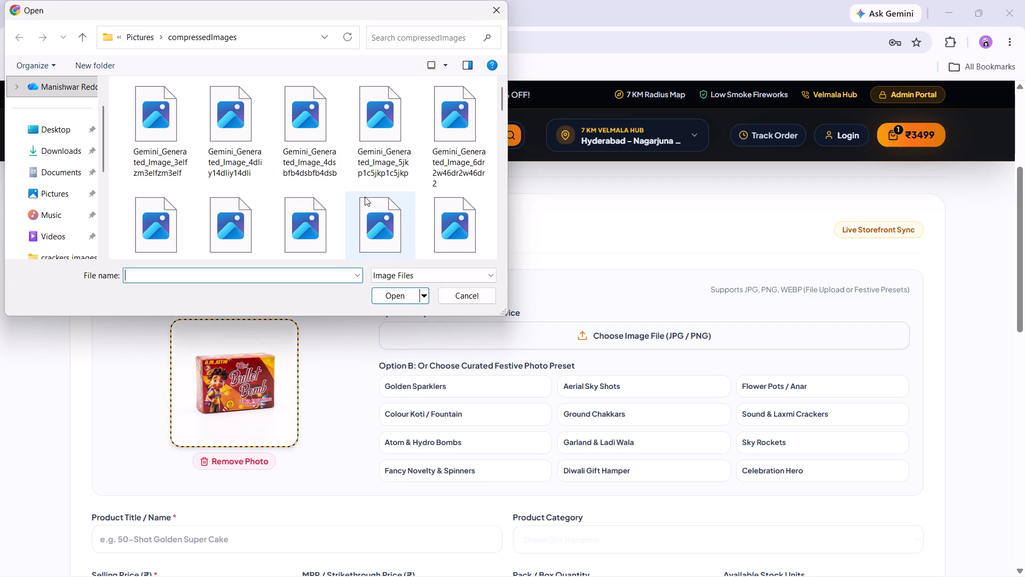
pyautogui.scroll(-16, 365, 197)
pyautogui.doubleClick(307, 213)
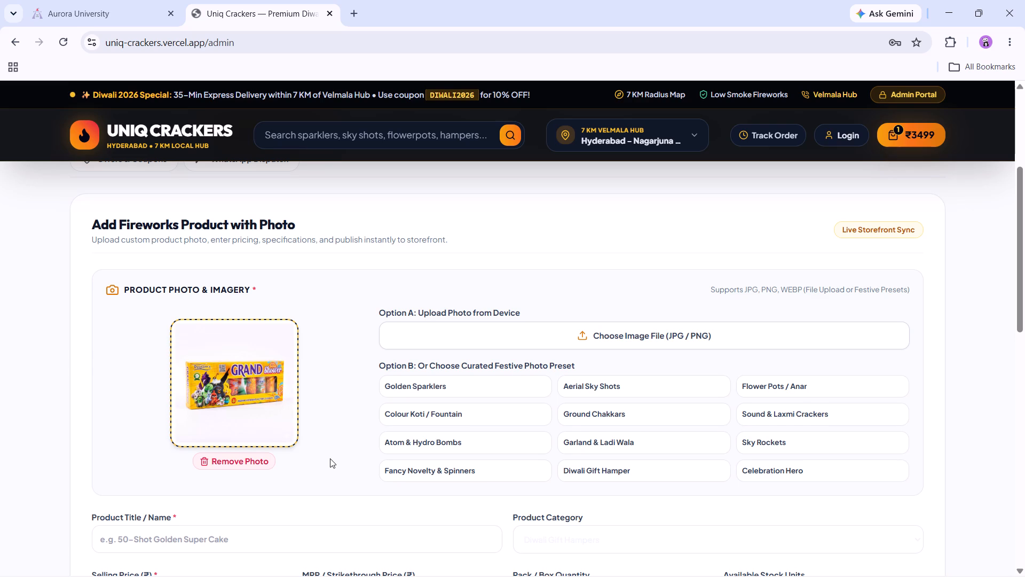
# Enter GRAND SHOWER as the product title.
pyautogui.scroll(-1, 330, 458)
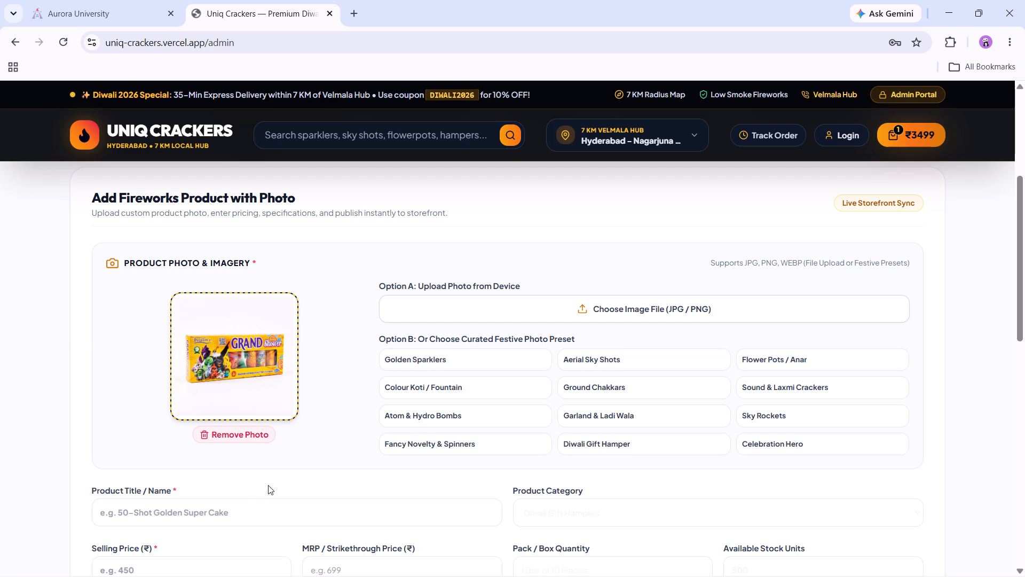
pyautogui.click(236, 510)
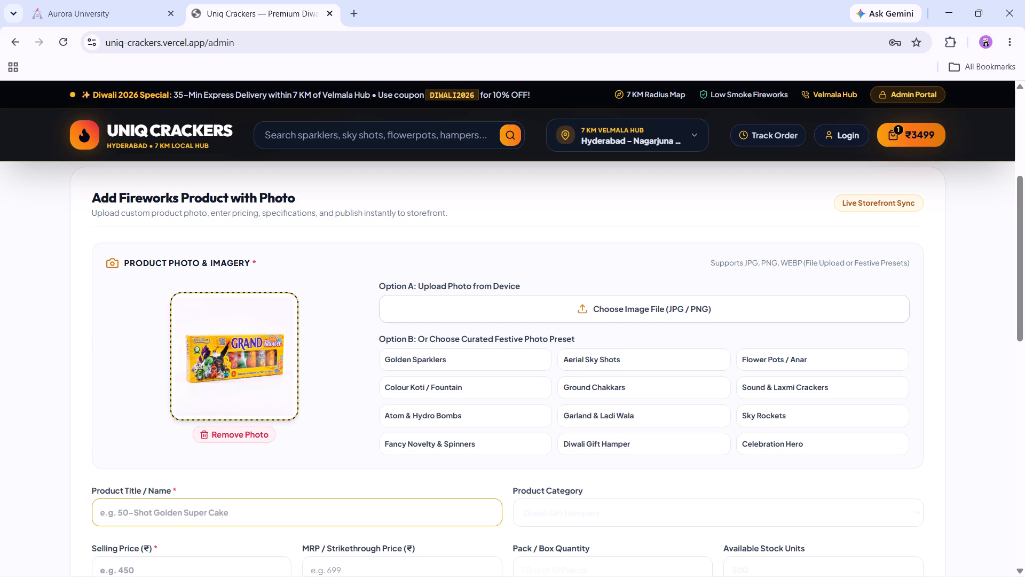
pyautogui.write('GR')
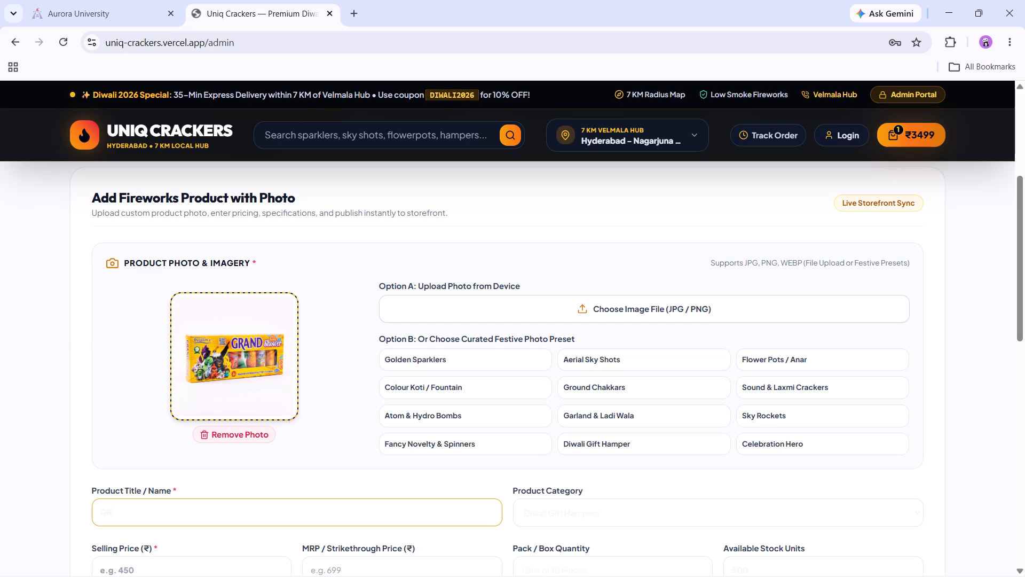
pyautogui.write('AN')
pyautogui.press('d')
pyautogui.press('space')
pyautogui.write('SHOWER')
pyautogui.scroll(-2, 236, 510)
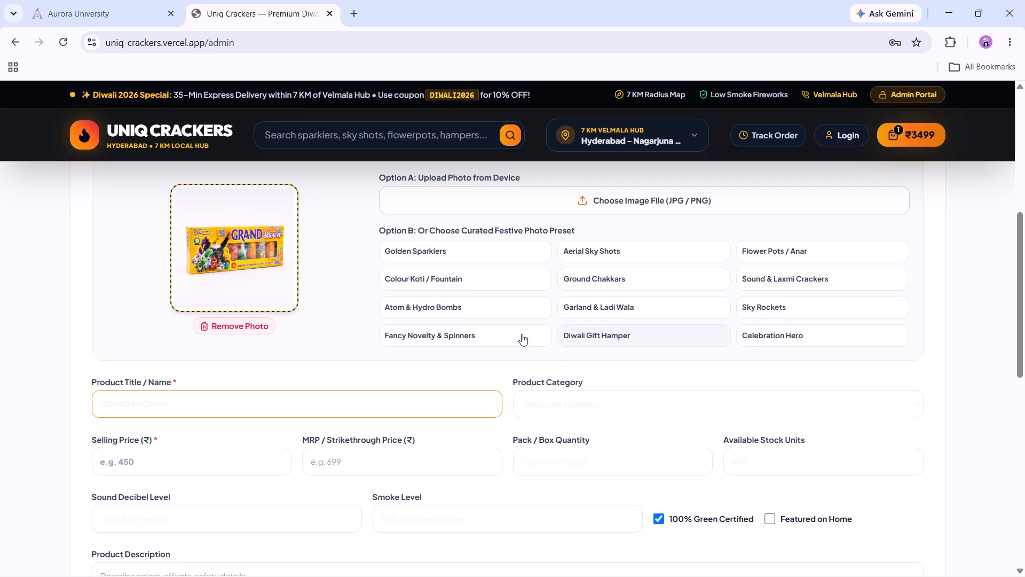
# Set the GRAND SHOWER product category to Fancy Novelties & Spinners.
pyautogui.click(635, 408)
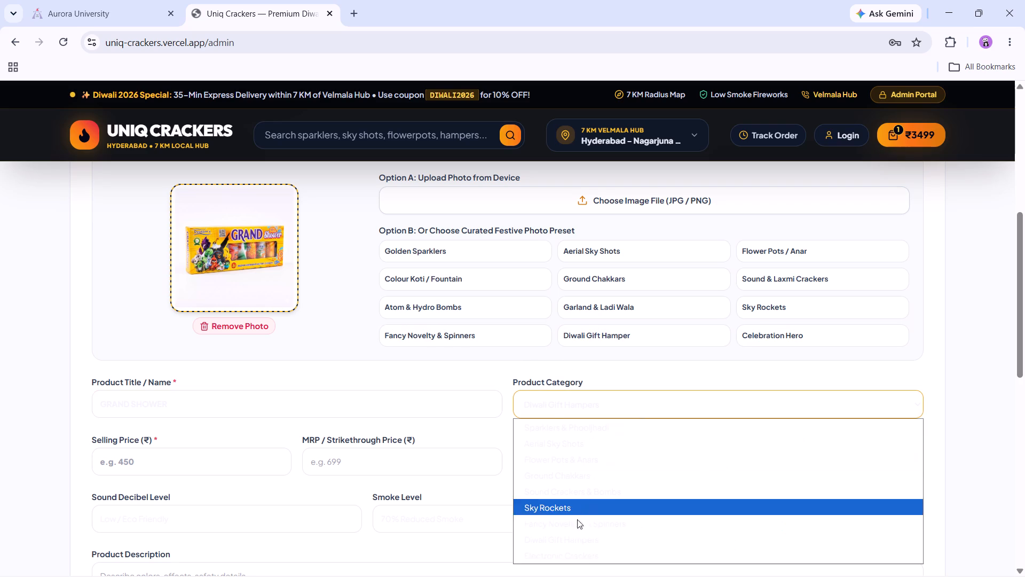
pyautogui.scroll(-1, 567, 553)
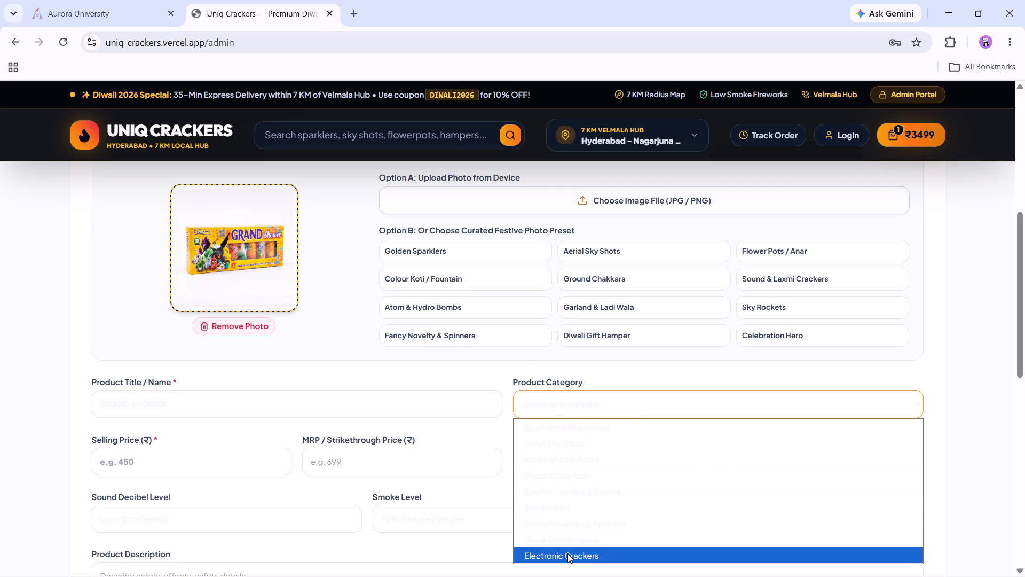
pyautogui.scroll(-1, 567, 553)
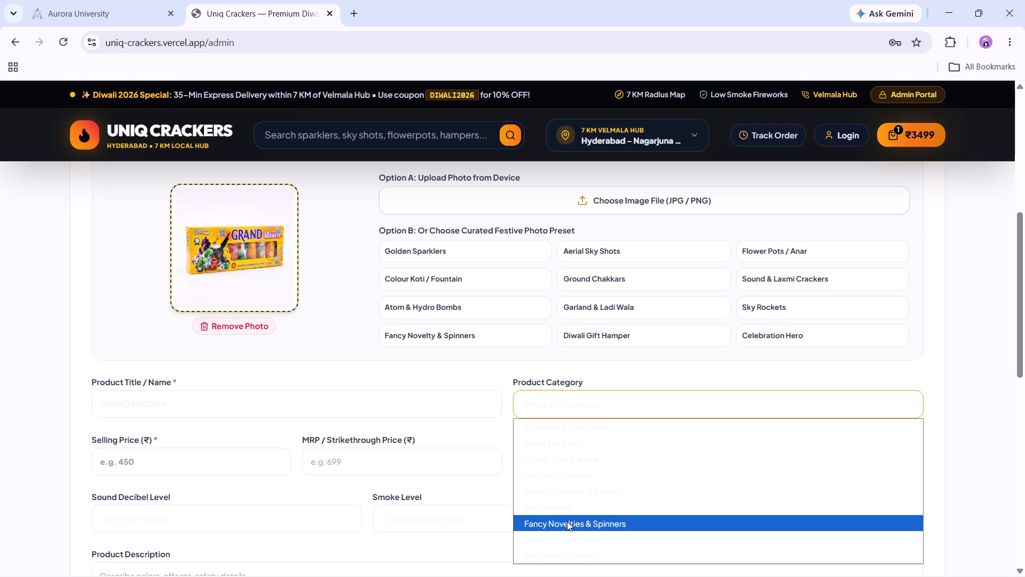
pyautogui.click(567, 521)
# Set the GRAND SHOWER selling price to ₹500.
pyautogui.scroll(-1, 579, 463)
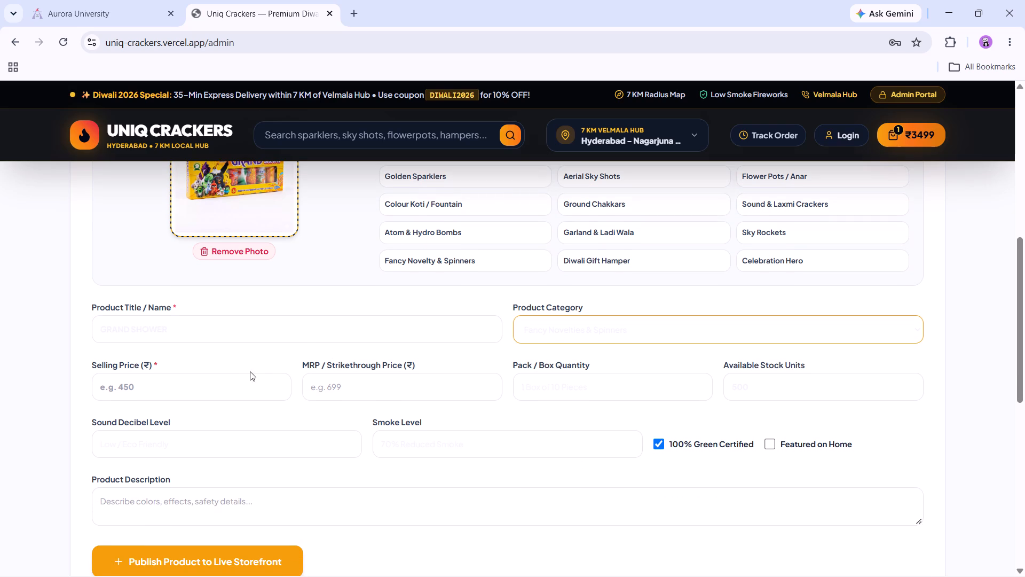
pyautogui.click(226, 388)
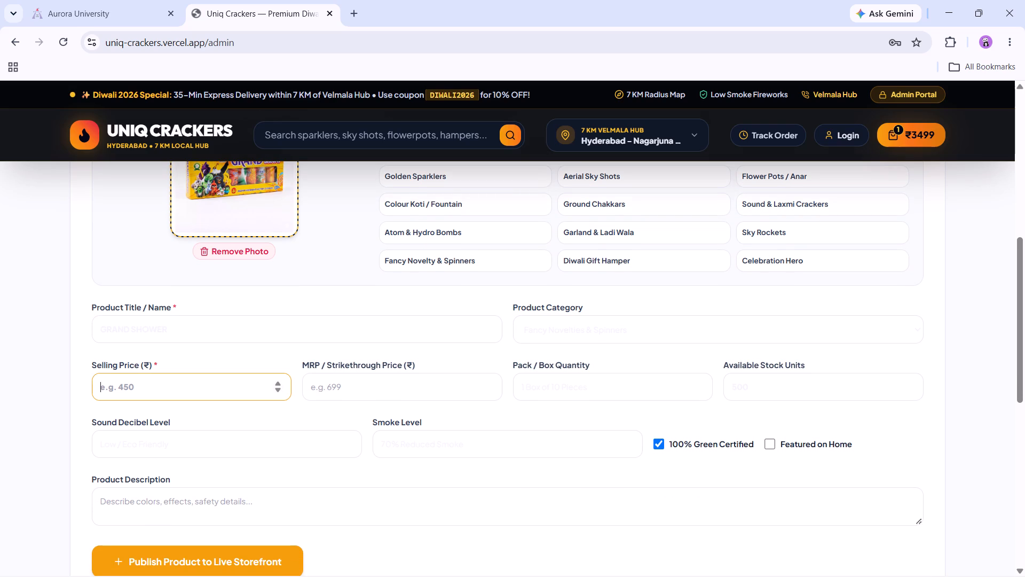
pyautogui.write('500')
# Clear the prefilled pack / box quantity for GRAND SHOWER, leaving it blank.
pyautogui.scroll(-1, 167, 498)
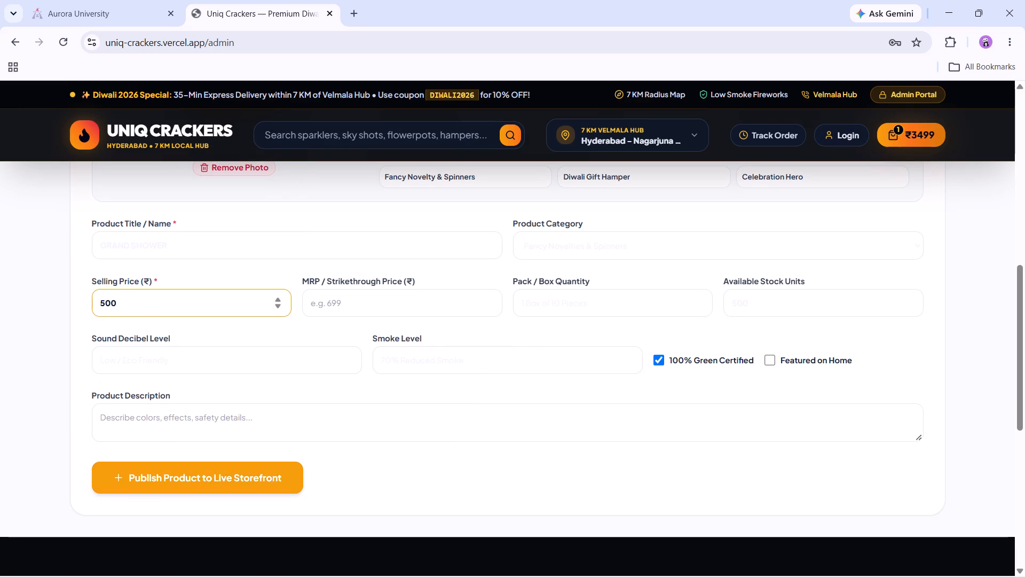
pyautogui.scroll(2, 241, 476)
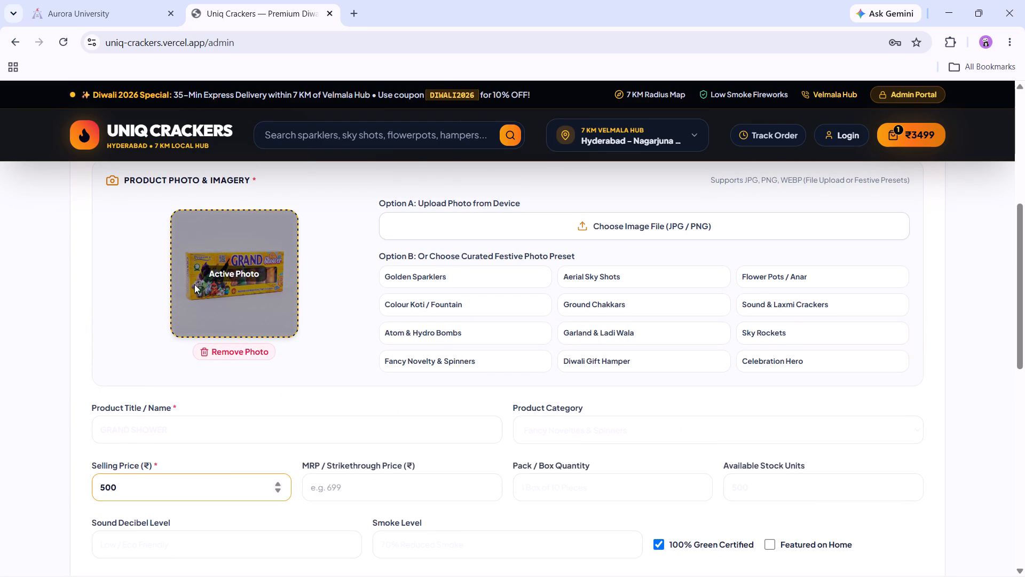
pyautogui.click(615, 482)
pyautogui.press('BackSpace')
pyautogui.press('BackSpace')
pyautogui.press('BackSpace')
pyautogui.press('BackSpace')
pyautogui.press('BackSpace')
pyautogui.press('BackSpace')
pyautogui.press('BackSpace')
pyautogui.press('BackSpace')
pyautogui.press('BackSpace')
pyautogui.press('BackSpace')
pyautogui.press('BackSpace')
pyautogui.press('BackSpace')
pyautogui.press('BackSpace')
pyautogui.press('BackSpace')
pyautogui.press('BackSpace')
pyautogui.press('BackSpace')
pyautogui.press('BackSpace')
pyautogui.press('BackSpace')
pyautogui.press('BackSpace')
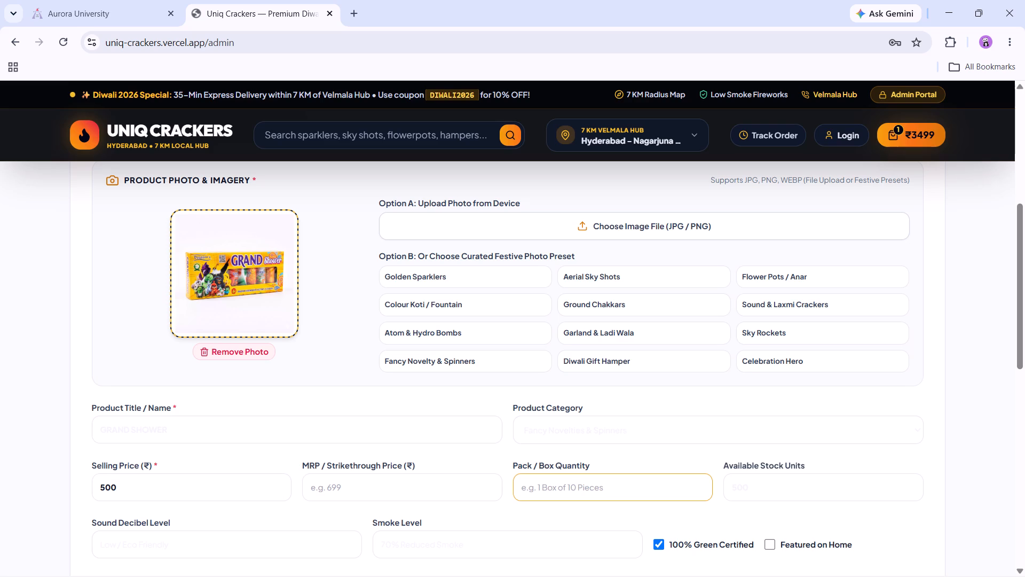
# Publish the GRAND SHOWER product to the live storefront.
pyautogui.scroll(-2, 615, 482)
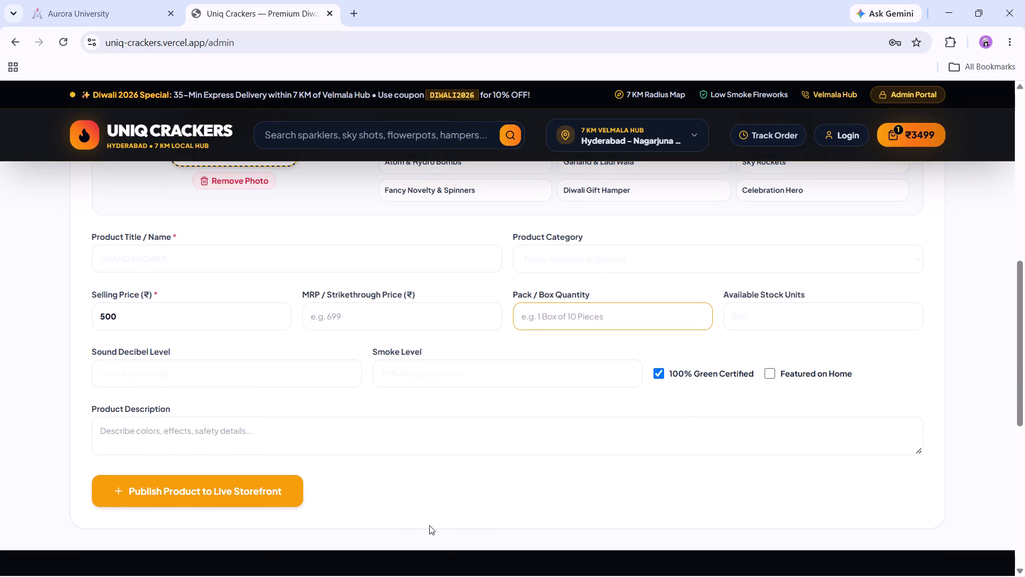
pyautogui.click(283, 484)
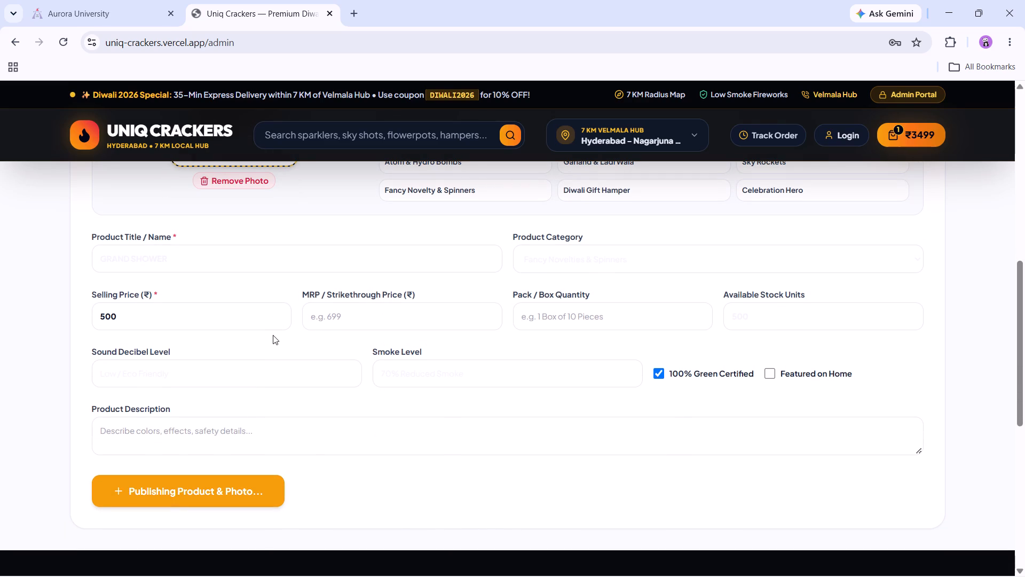
# Open the form for adding another product with photos.
pyautogui.scroll(4, 289, 307)
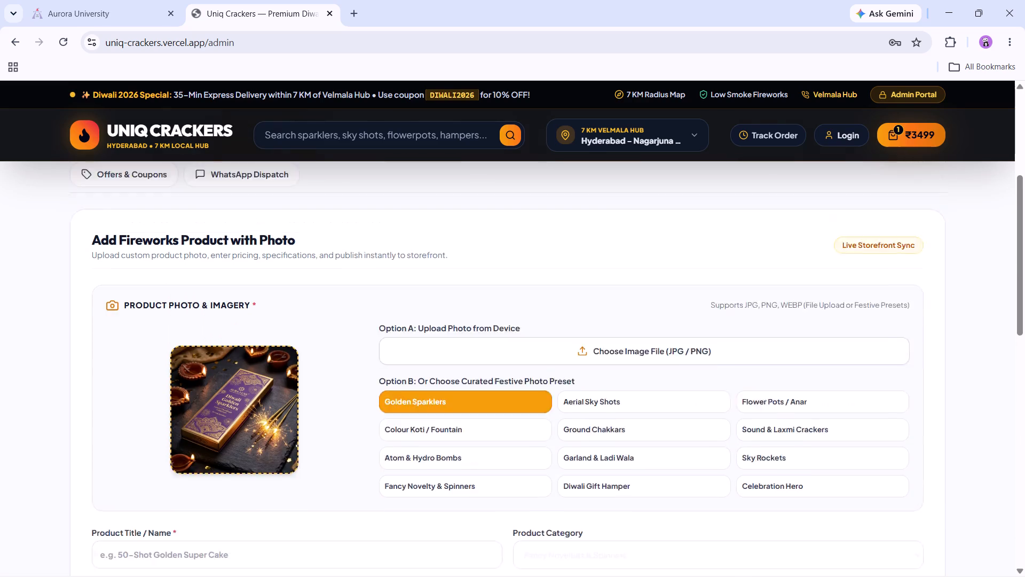
pyautogui.scroll(1, 289, 307)
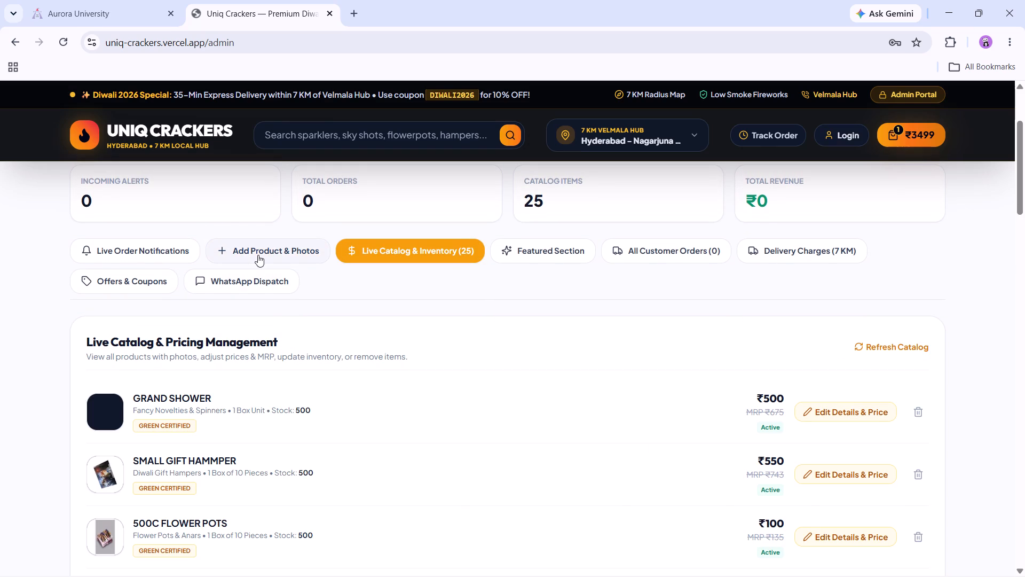
pyautogui.click(258, 255)
# Upload Gemini_Generated_Image_y8wfvly8wfvly8wf from the compressedImages folder in Pictures as the new product's photo.
pyautogui.click(439, 418)
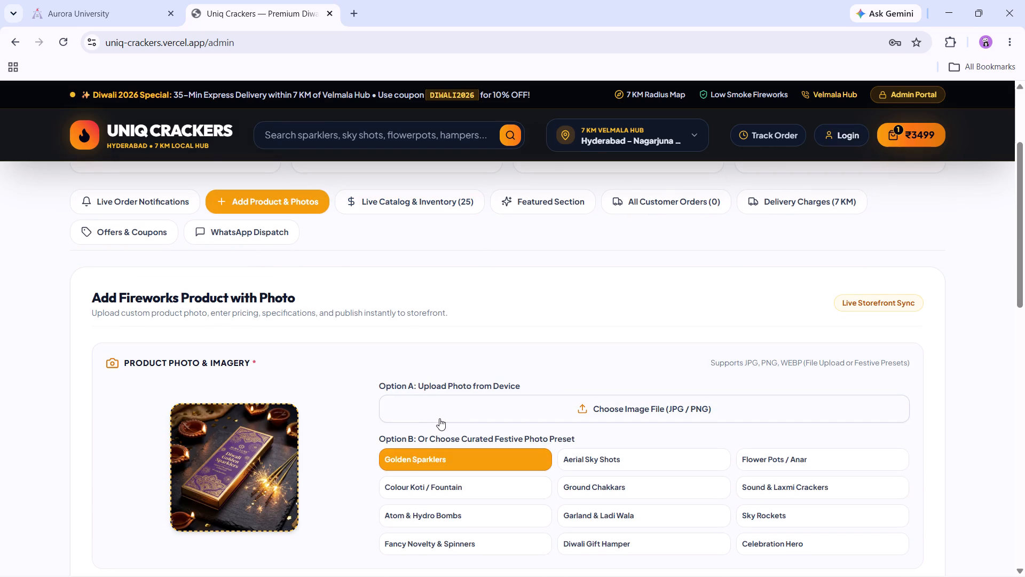
pyautogui.scroll(-7, 313, 232)
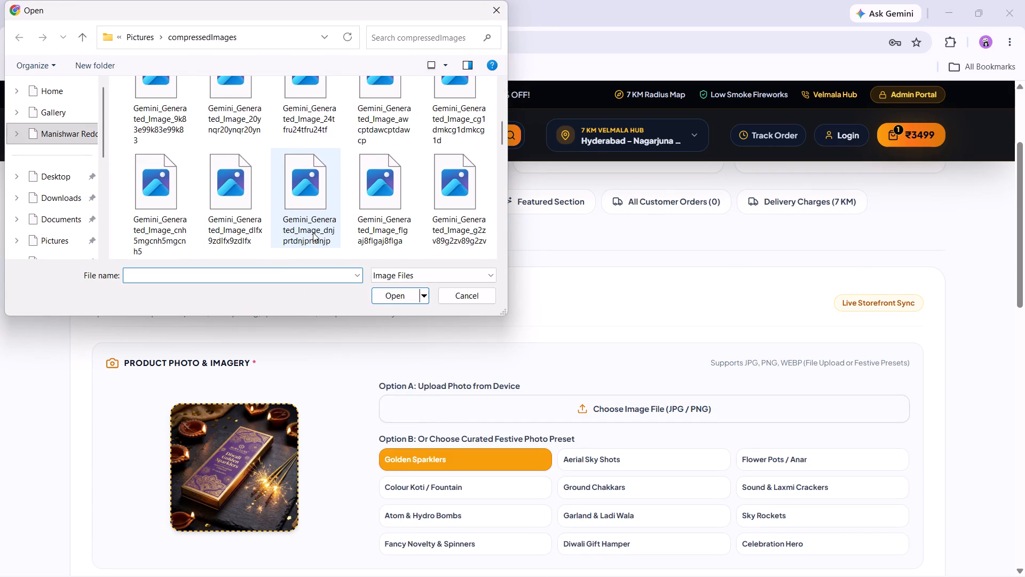
pyautogui.scroll(-6, 313, 232)
pyautogui.doubleClick(238, 210)
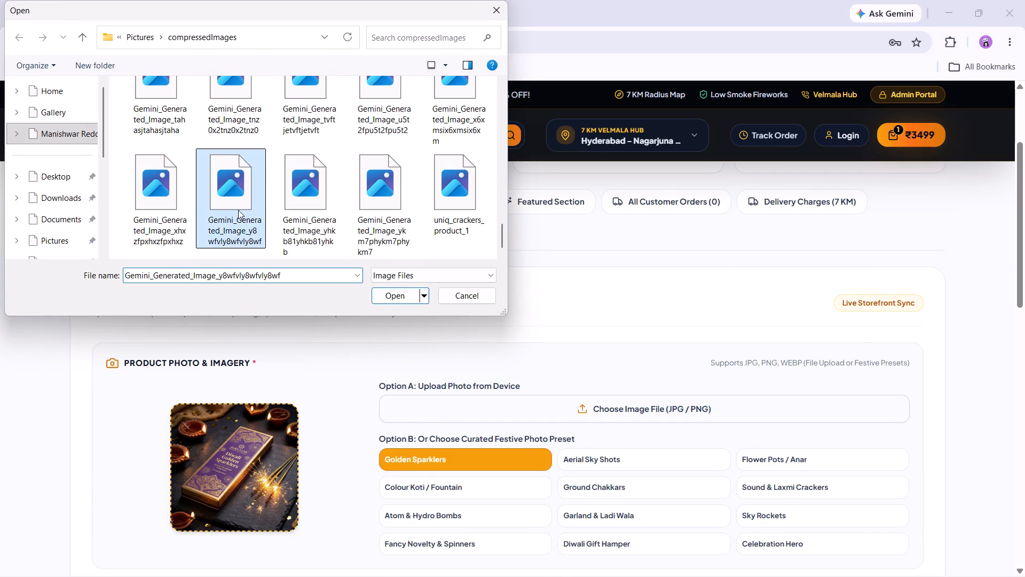
# Enter SASTHA FANCY as the product title.
pyautogui.scroll(-1, 303, 420)
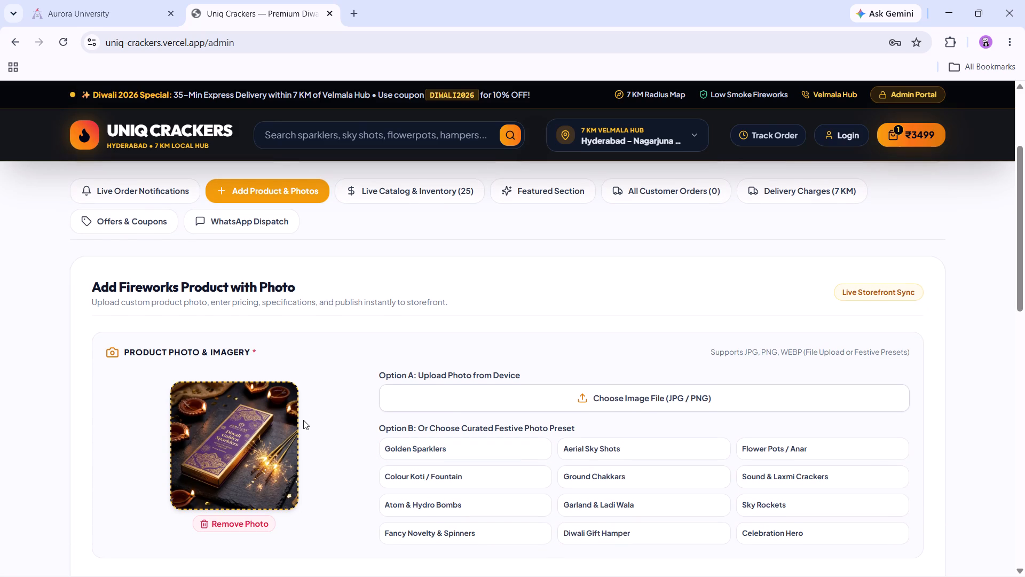
pyautogui.scroll(-2, 303, 420)
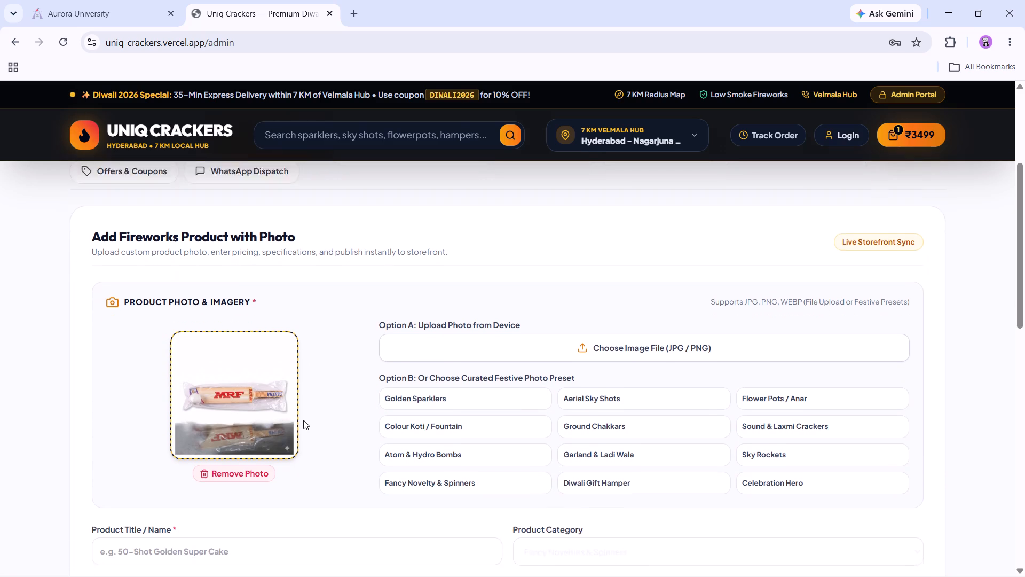
pyautogui.scroll(-2, 303, 420)
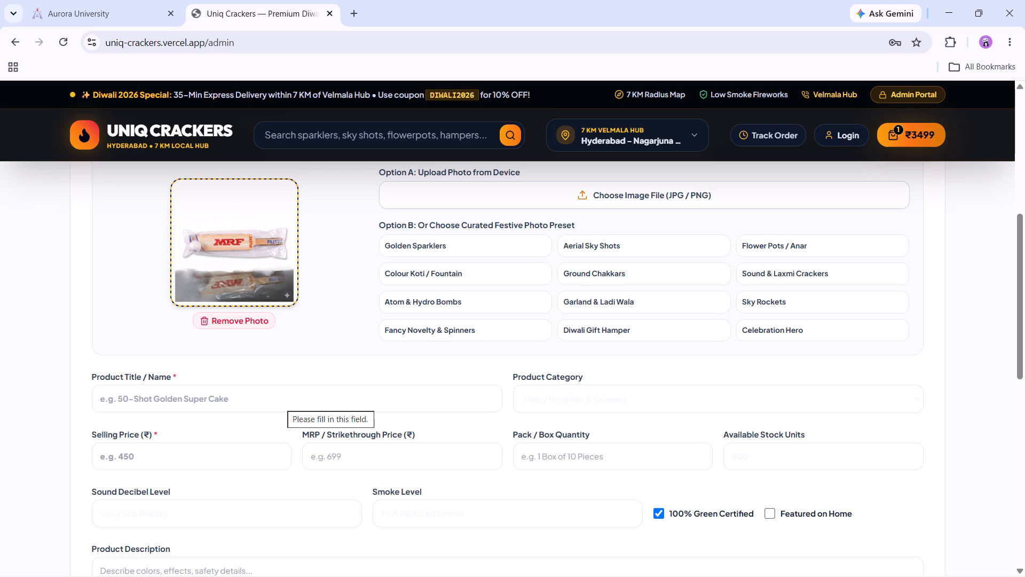
pyautogui.click(280, 401)
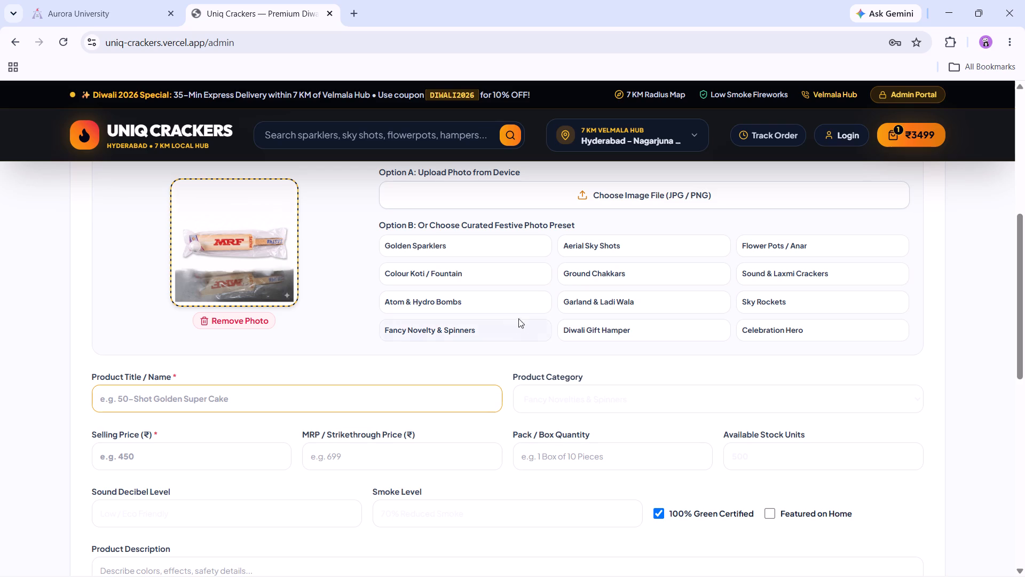
pyautogui.click(376, 403)
pyautogui.write('SA')
pyautogui.write('STHA')
pyautogui.press('space')
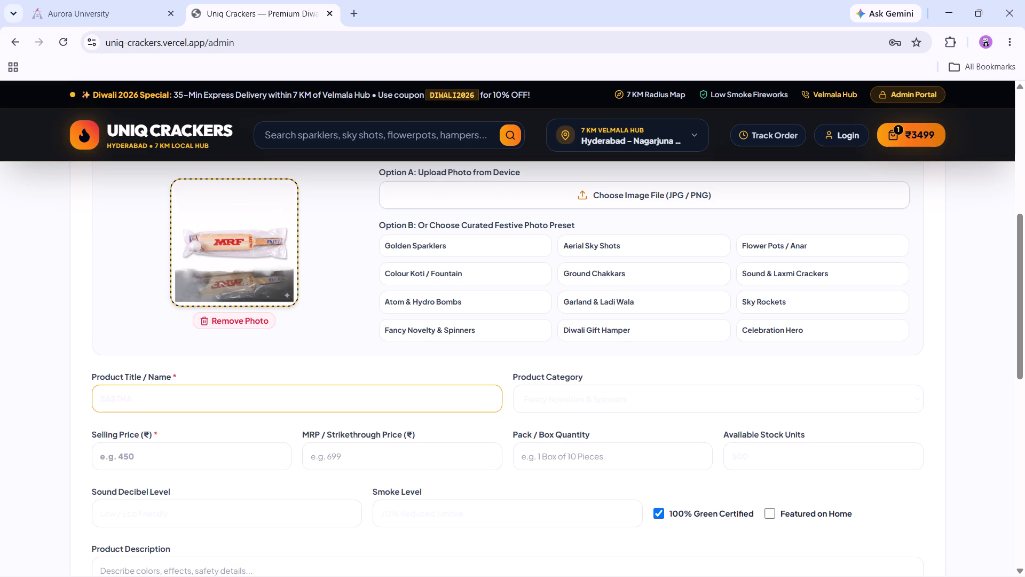
pyautogui.write('FANCY')
# Set the SASTHA FANCY selling price to ₹500.
pyautogui.click(203, 462)
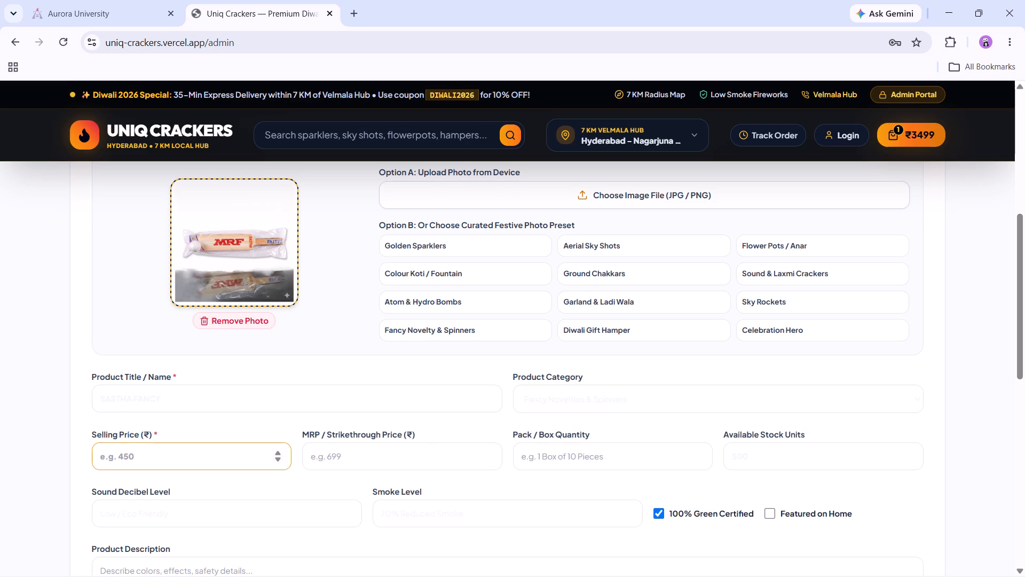
pyautogui.write('500')
# Publish SASTHA FANCY to the live storefront with its pack / box quantity left blank.
pyautogui.scroll(-1, 239, 508)
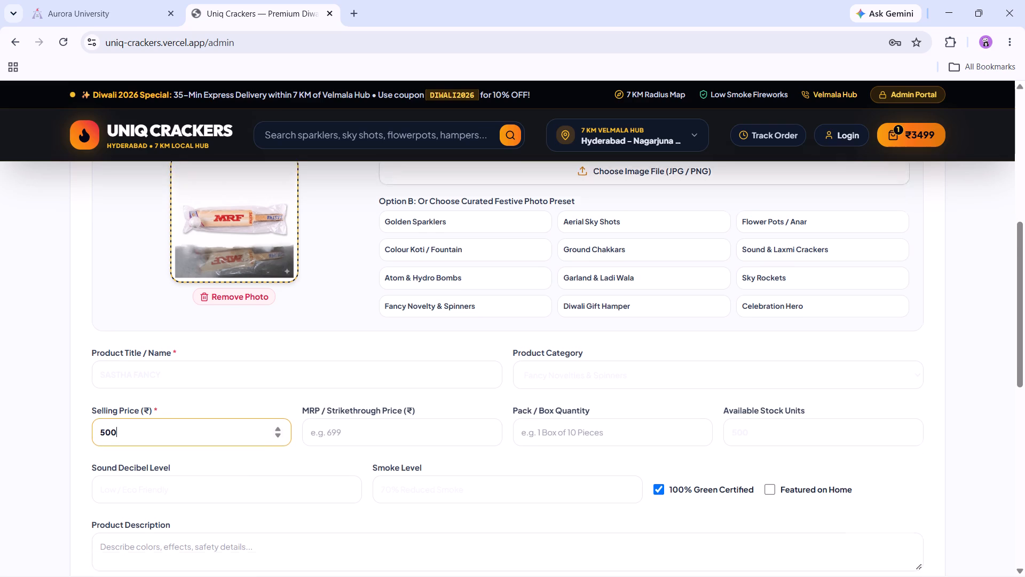
pyautogui.scroll(-2, 239, 508)
pyautogui.click(630, 317)
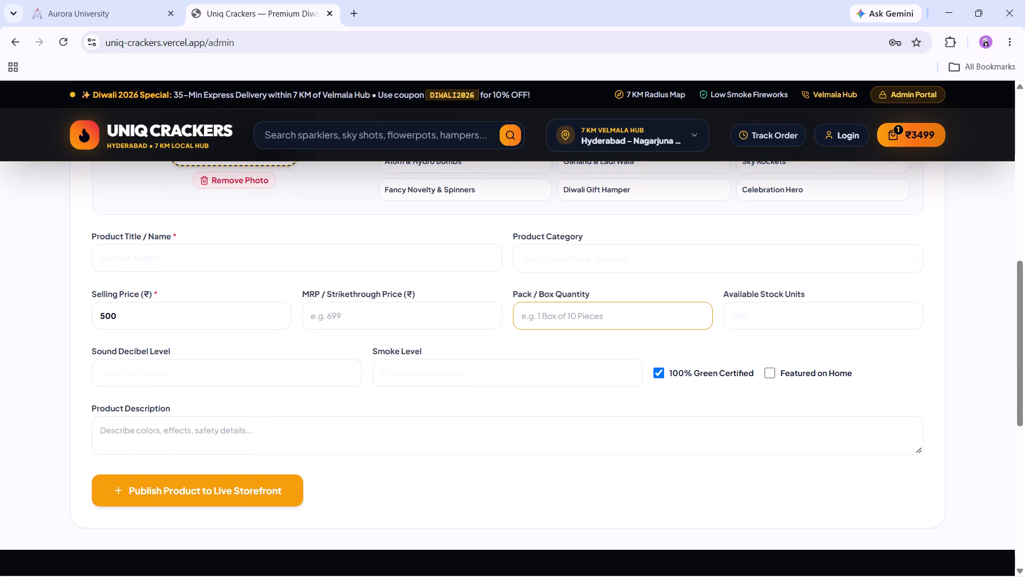
pyautogui.click(630, 317)
pyautogui.press('BackSpace')
pyautogui.press('BackSpace')
pyautogui.press('BackSpace')
pyautogui.press('BackSpace')
pyautogui.press('BackSpace')
pyautogui.press('BackSpace')
pyautogui.press('BackSpace')
pyautogui.press('BackSpace')
pyautogui.press('BackSpace')
pyautogui.press('BackSpace')
pyautogui.press('BackSpace')
pyautogui.press('BackSpace')
pyautogui.press('BackSpace')
pyautogui.press('BackSpace')
pyautogui.press('BackSpace')
pyautogui.press('BackSpace')
pyautogui.press('BackSpace')
pyautogui.press('BackSpace')
pyautogui.press('BackSpace')
pyautogui.click(240, 484)
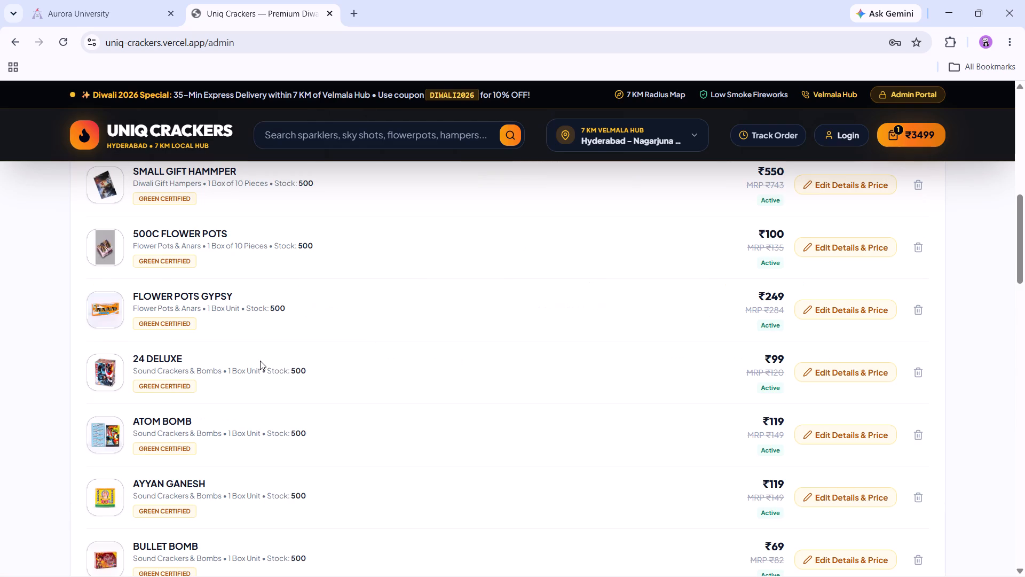
# Review the recently added products in the live catalog, checking their photos, categories, prices and stock.
pyautogui.scroll(4, 286, 338)
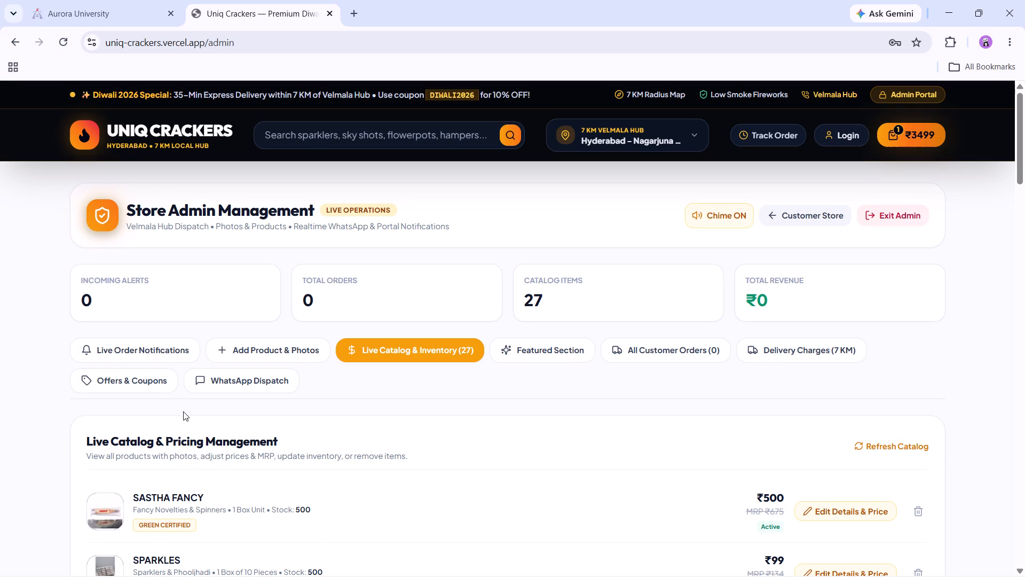
pyautogui.scroll(-1, 151, 443)
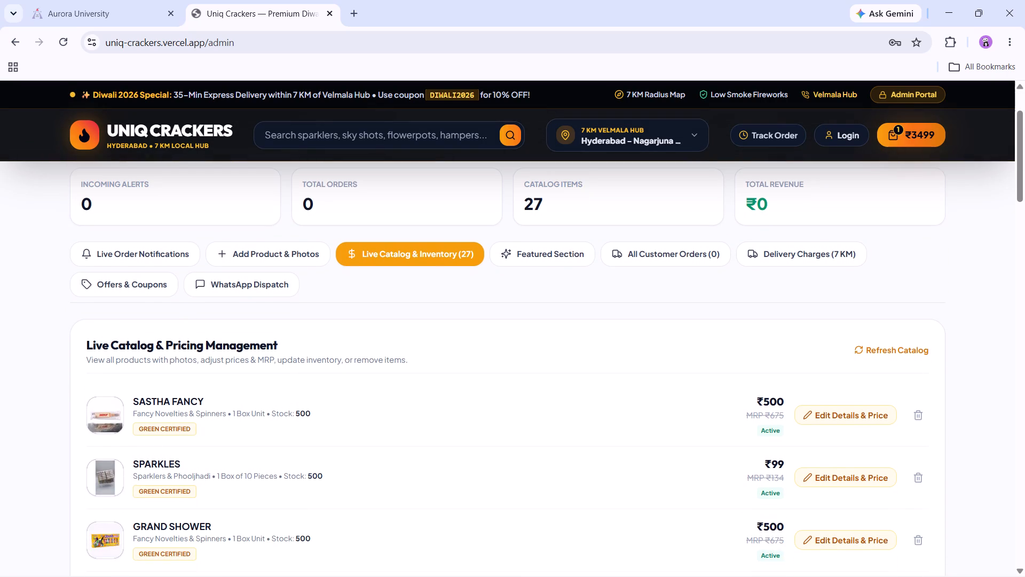
pyautogui.scroll(-1, 151, 443)
pyautogui.scroll(-1, 105, 497)
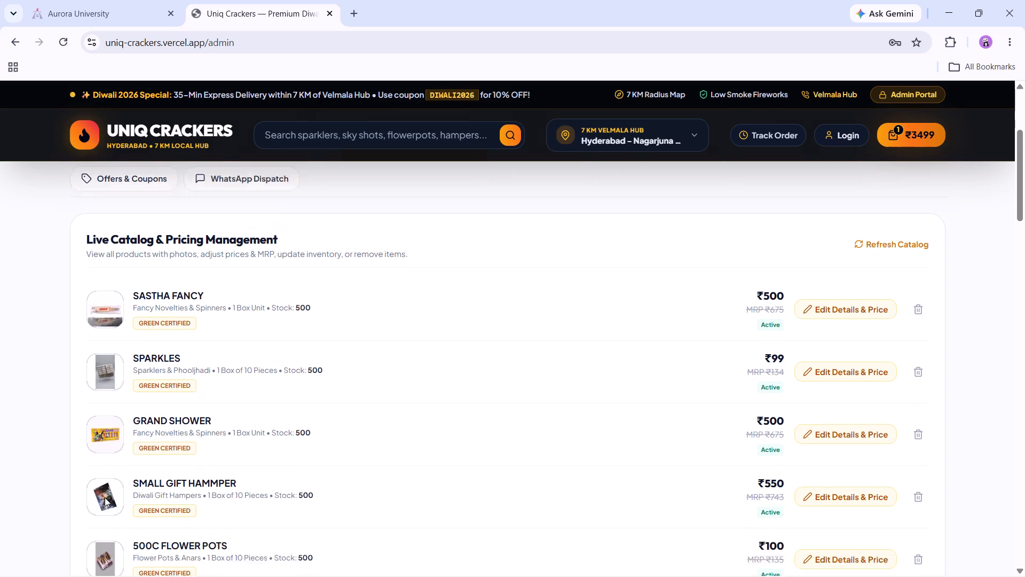
pyautogui.scroll(-1, 105, 497)
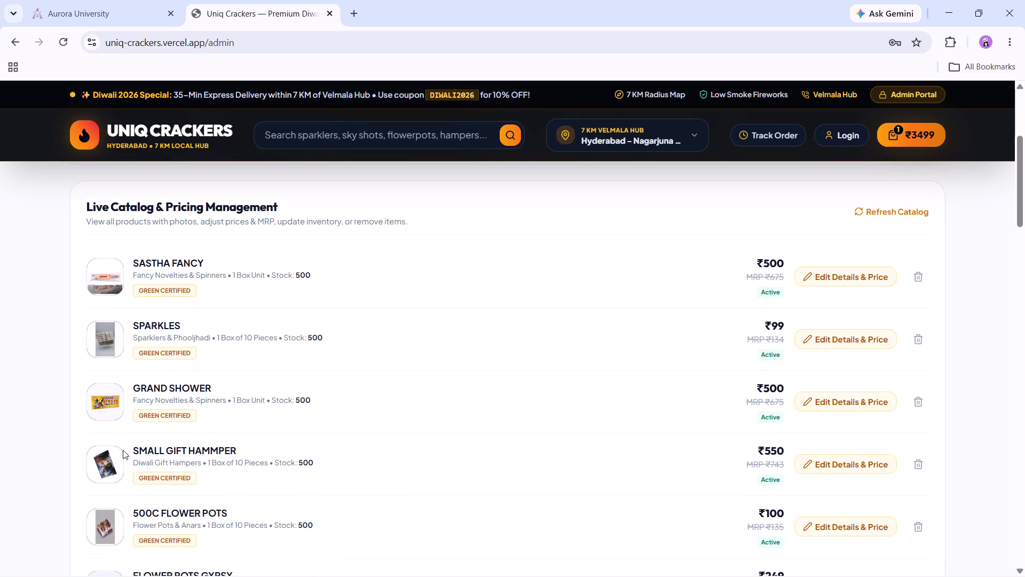
pyautogui.scroll(4, 131, 420)
pyautogui.scroll(-1, 159, 485)
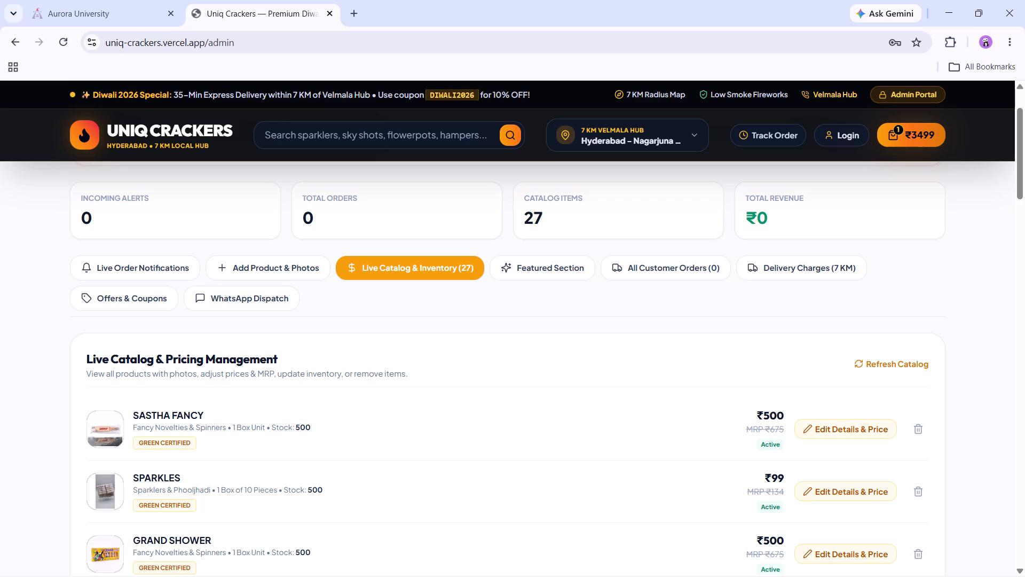
pyautogui.scroll(1, 217, 458)
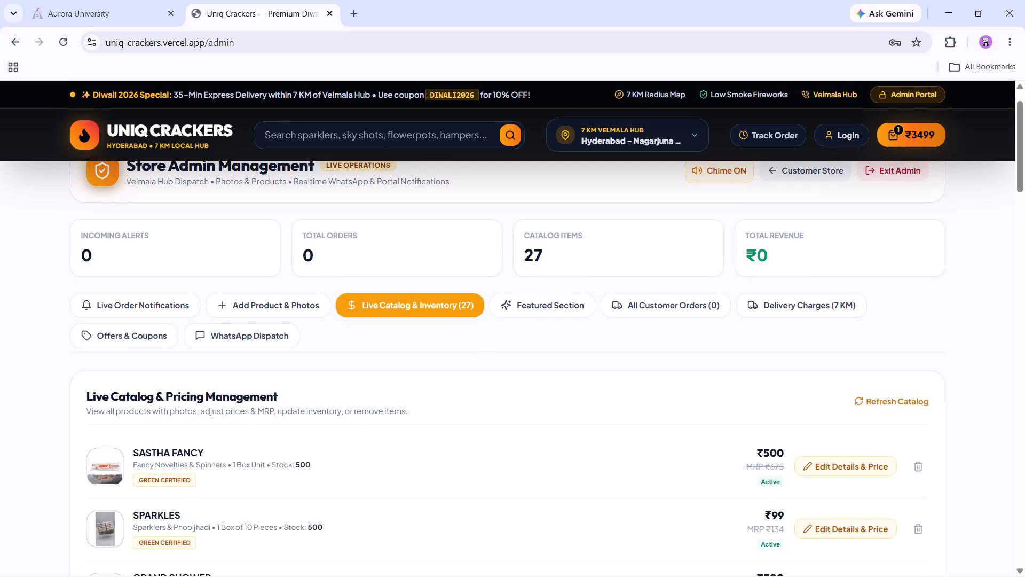
# Open the form for adding another product with photos.
pyautogui.click(251, 309)
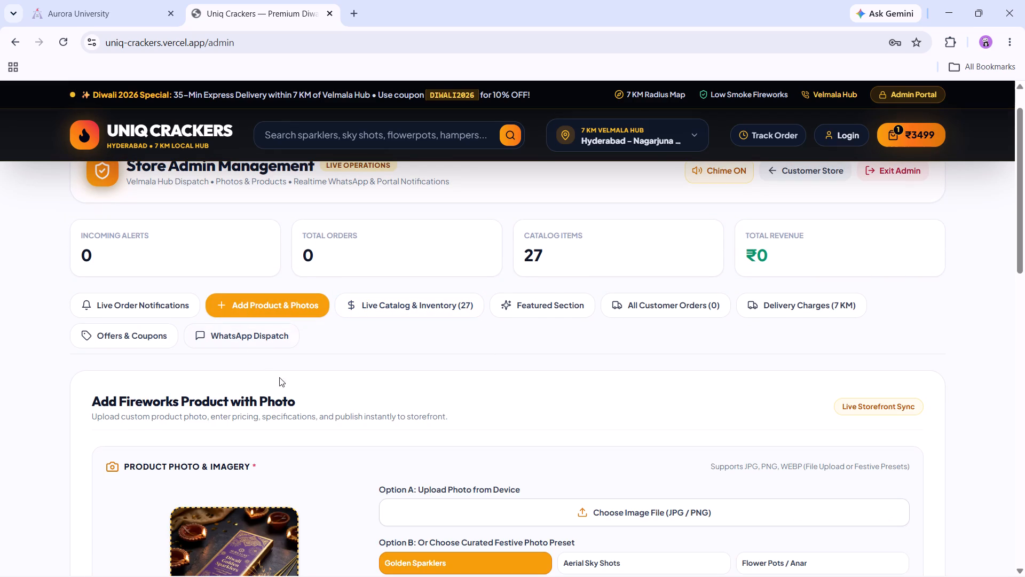
# Upload the Ayyan Lemon Tree boxes image from the compressedImages folder as the new product's photo.
pyautogui.scroll(-2, 286, 377)
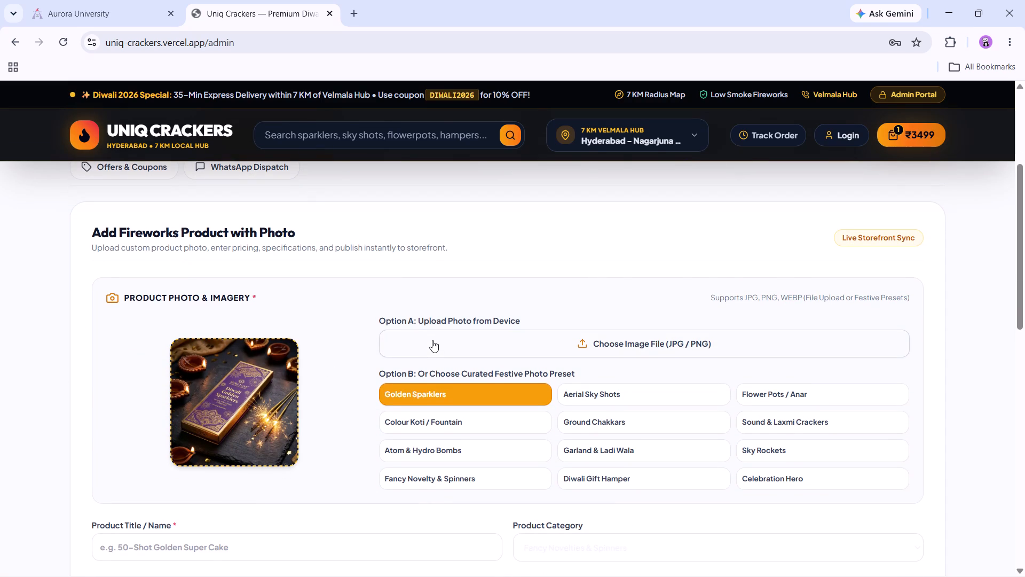
pyautogui.click(432, 340)
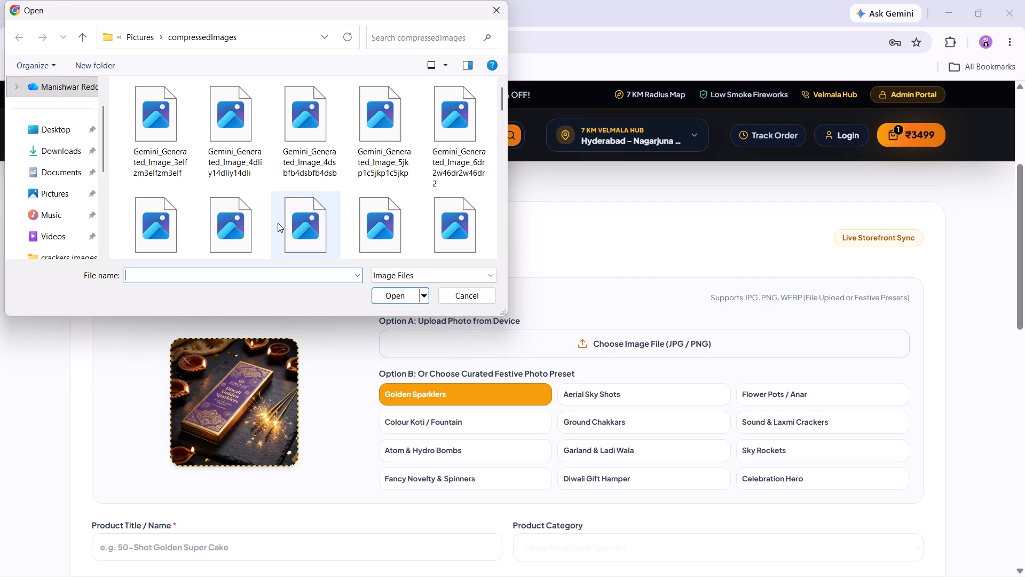
pyautogui.scroll(-20, 278, 223)
pyautogui.scroll(-10, 278, 223)
pyautogui.doubleClick(153, 209)
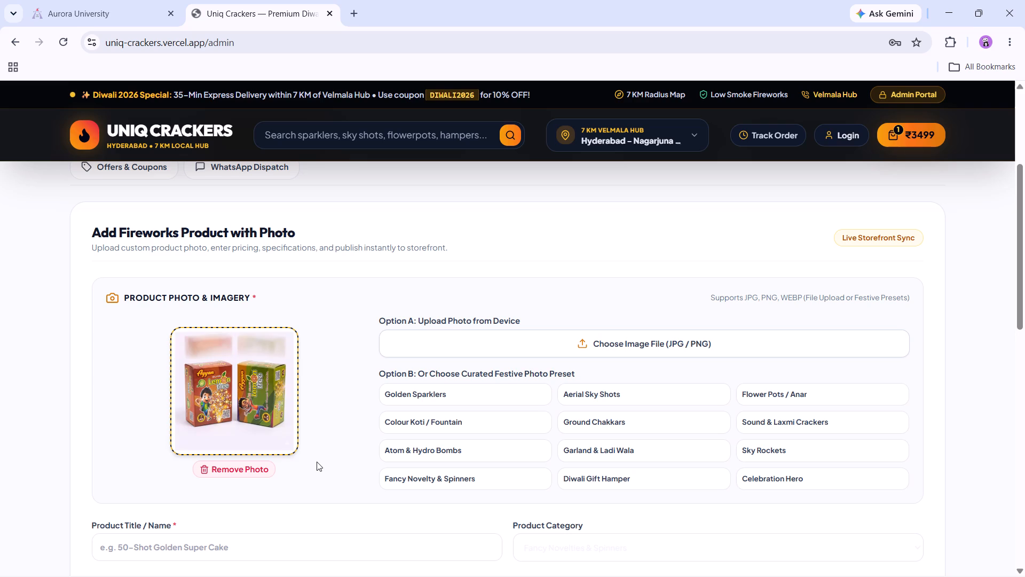
# Check the packaging in the uploaded photo closely and set the product category to Fancy Novelties & Spinners.
pyautogui.scroll(-2, 317, 462)
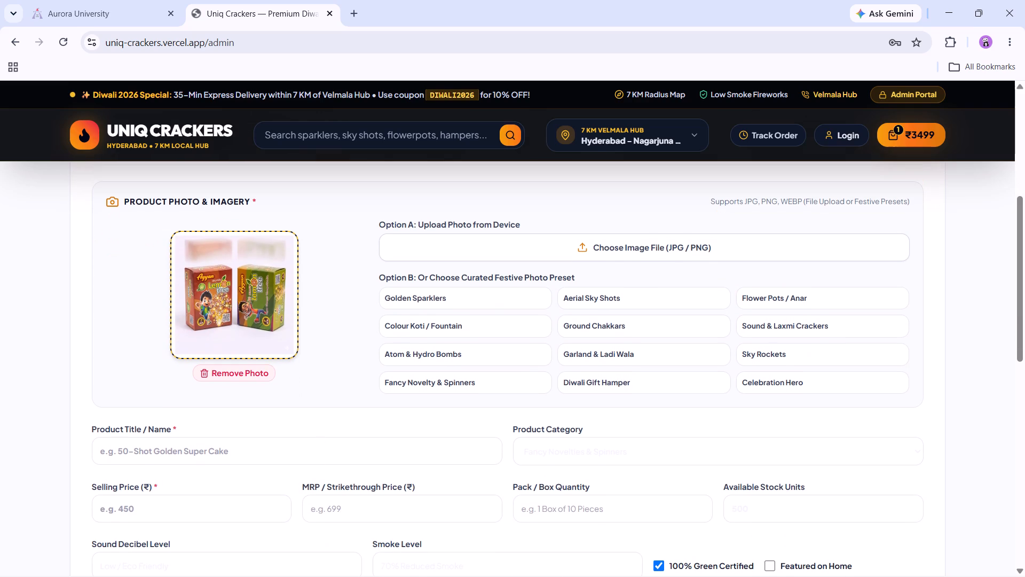
pyautogui.click(255, 456)
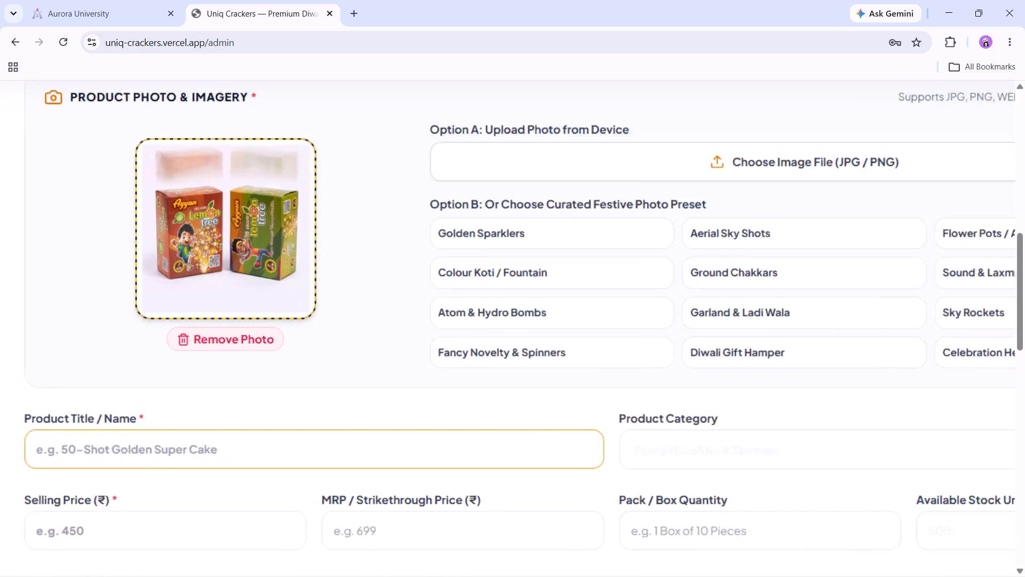
pyautogui.scroll(4, 255, 456)
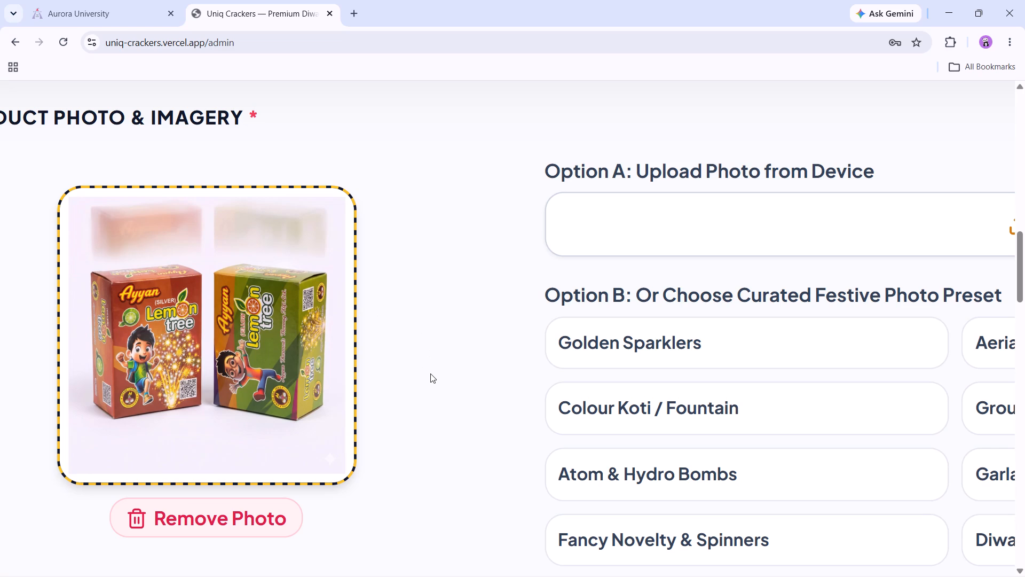
pyautogui.scroll(-1, 430, 373)
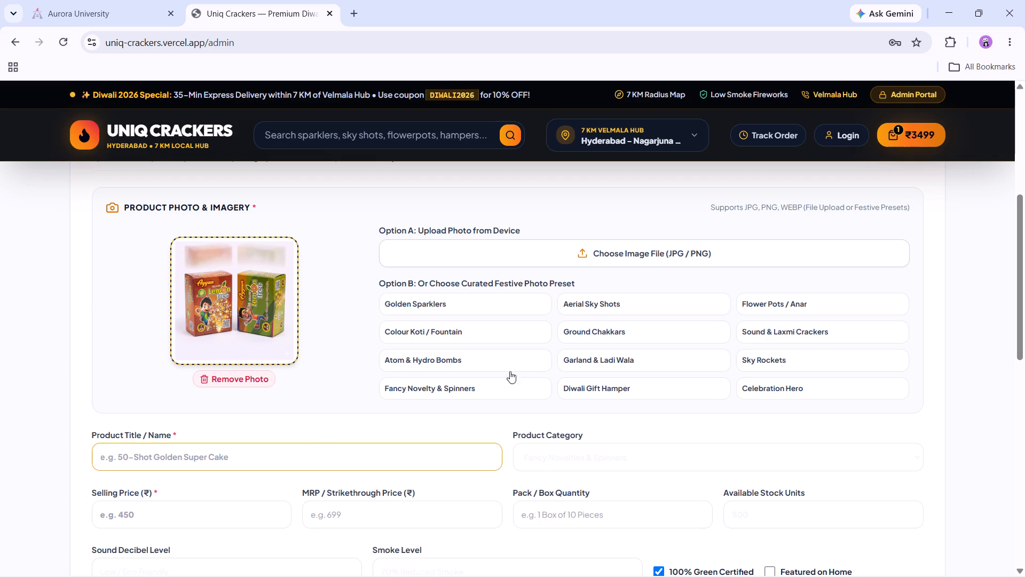
pyautogui.click(206, 463)
pyautogui.click(602, 454)
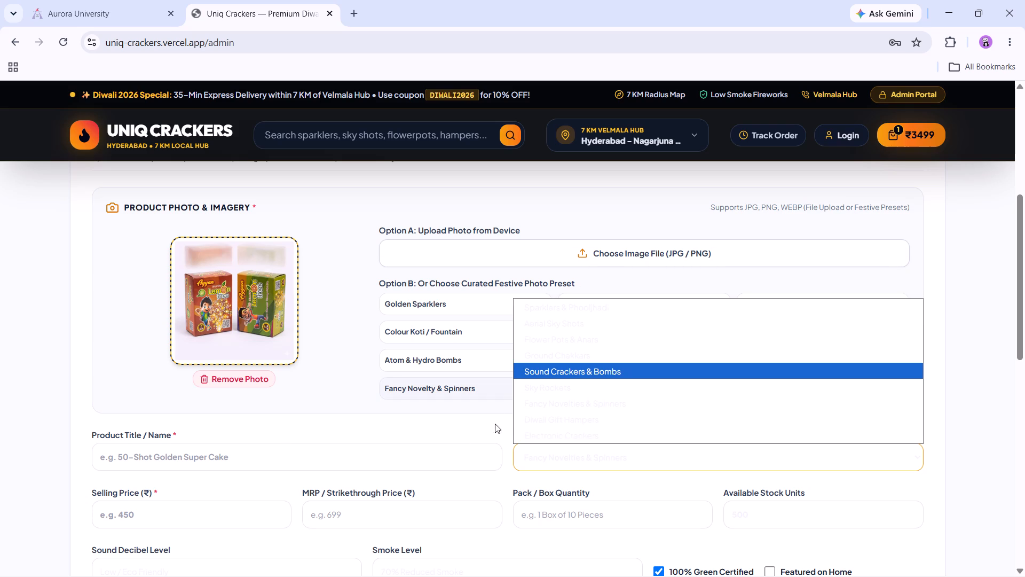
pyautogui.click(589, 401)
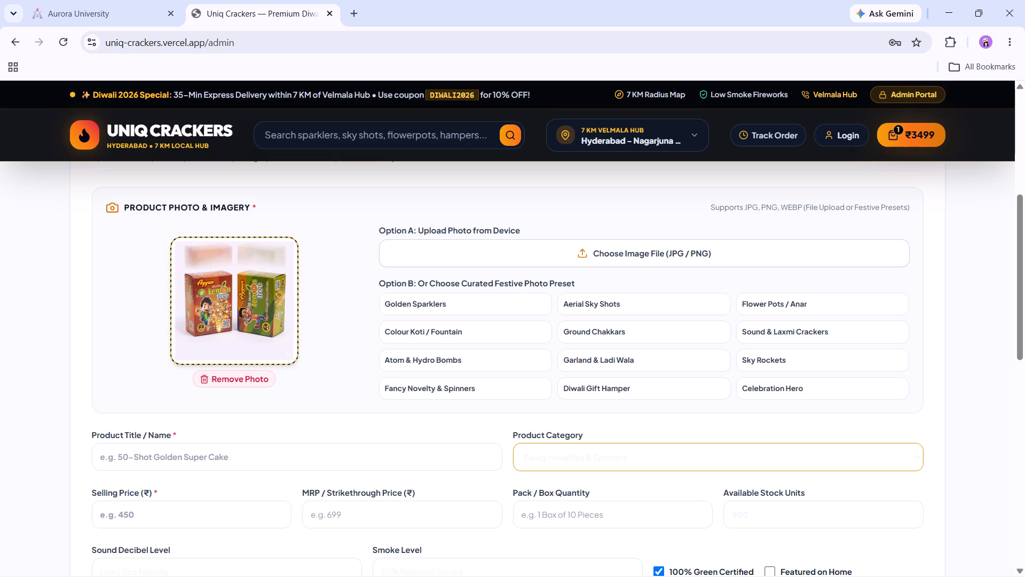
# Enter AYYAN LEMON TREE as the product title.
pyautogui.click(208, 458)
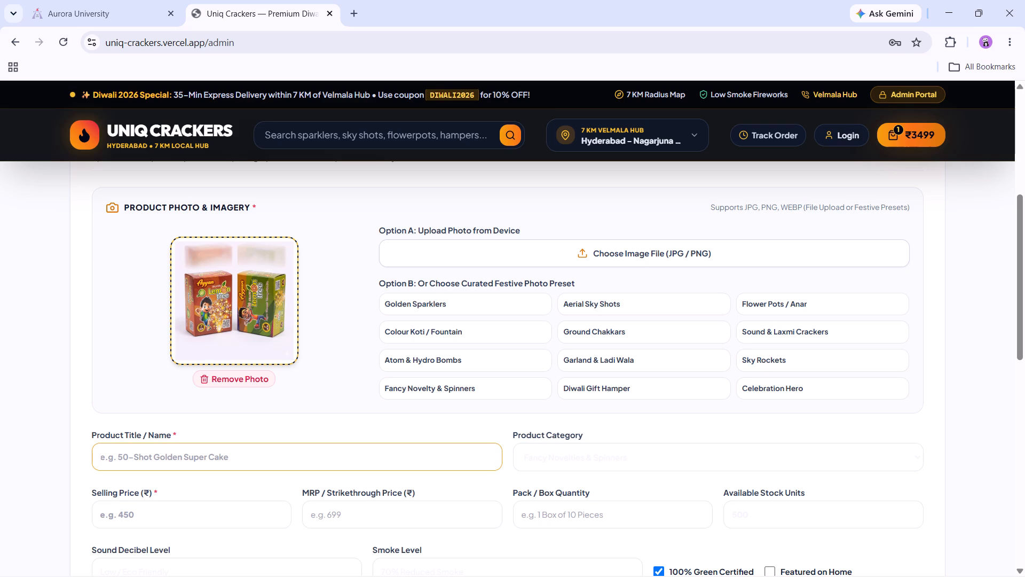
pyautogui.write('AYYA')
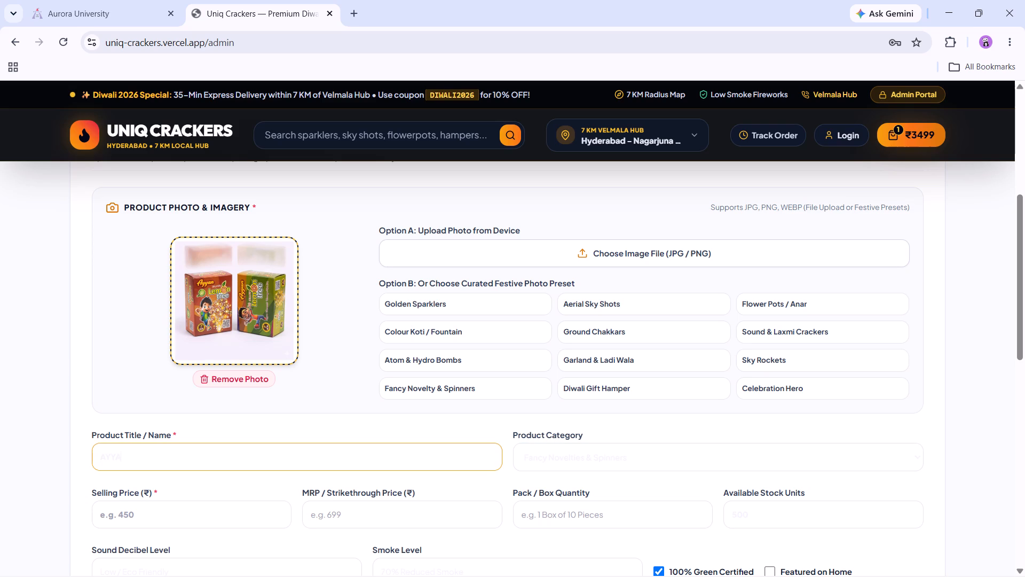
pyautogui.write('N')
pyautogui.press('space')
pyautogui.write('LEMON TREE')
# Set the AYYAN LEMON TREE selling price to ₹500.
pyautogui.scroll(-1, 501, 471)
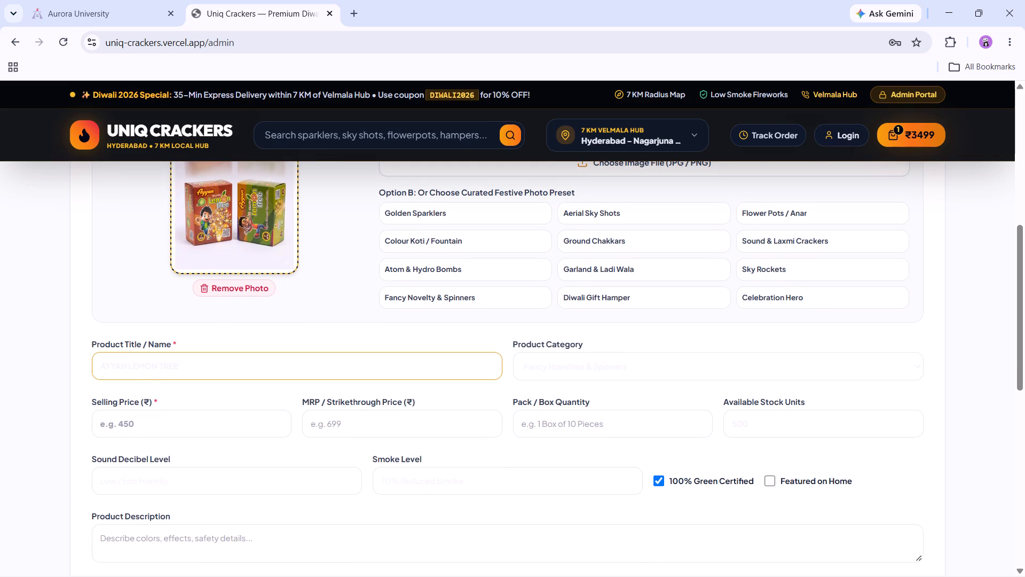
pyautogui.click(222, 431)
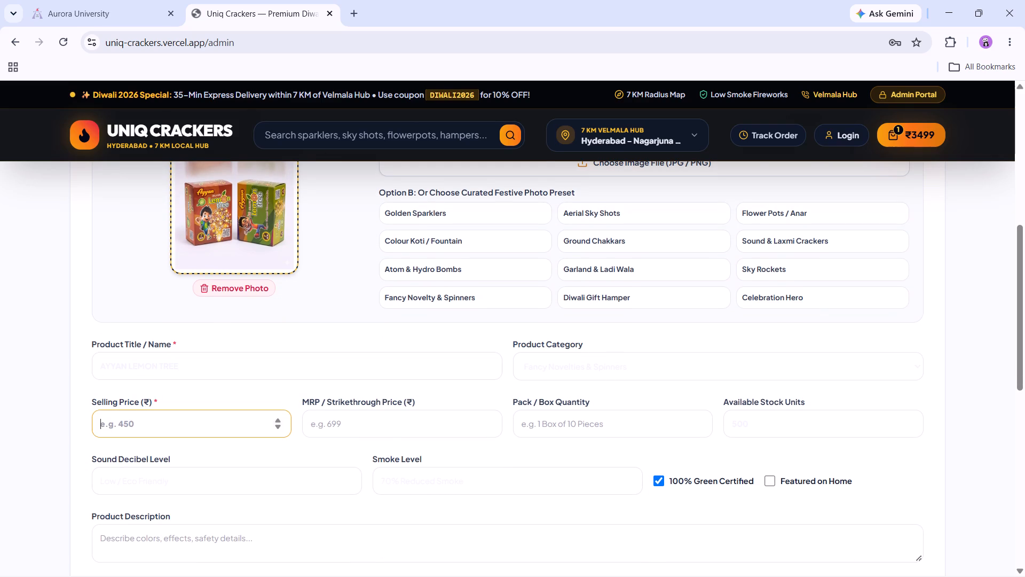
pyautogui.write('500')
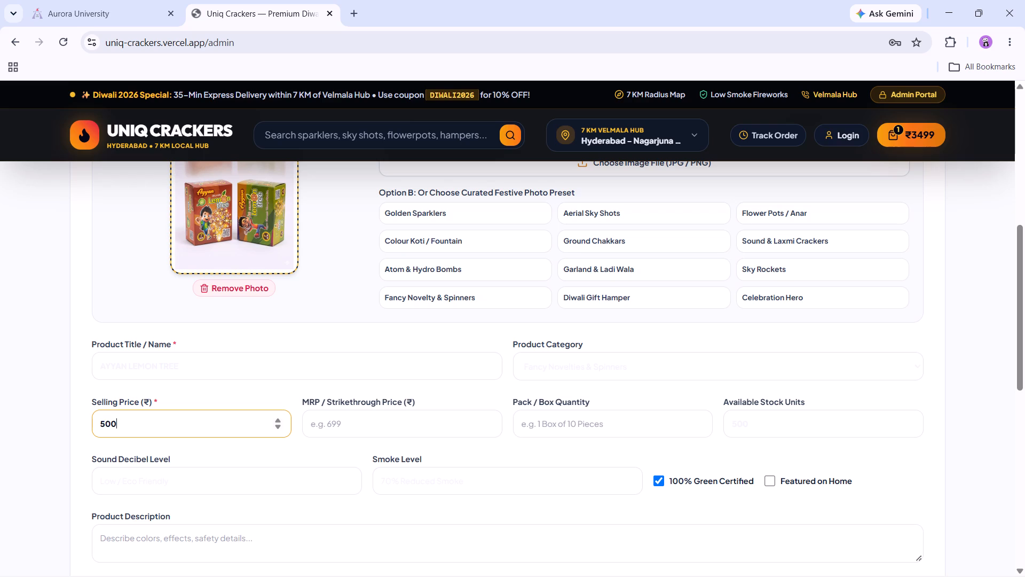
# Publish AYYAN LEMON TREE to the live storefront with its pack / box quantity left blank.
pyautogui.scroll(-3, 165, 545)
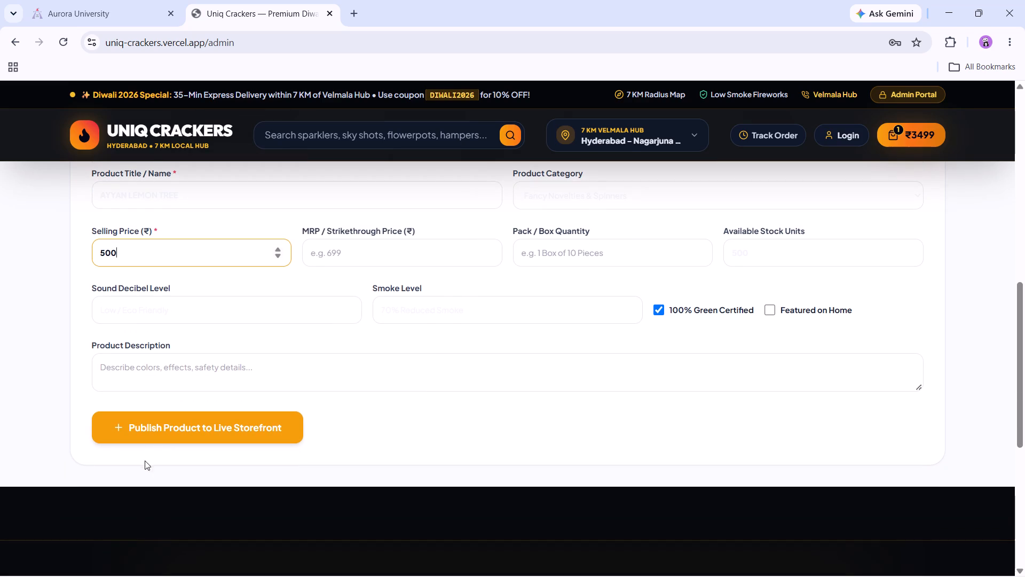
pyautogui.click(147, 434)
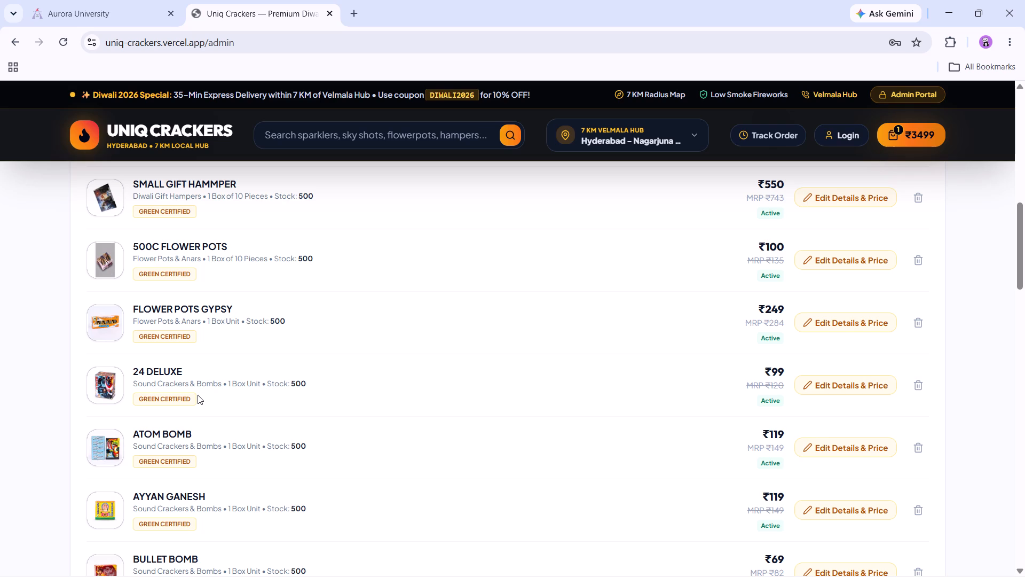
# Check the AYYAN LEMON TREE entry in the live catalog for its photo, category and price.
pyautogui.scroll(4, 231, 342)
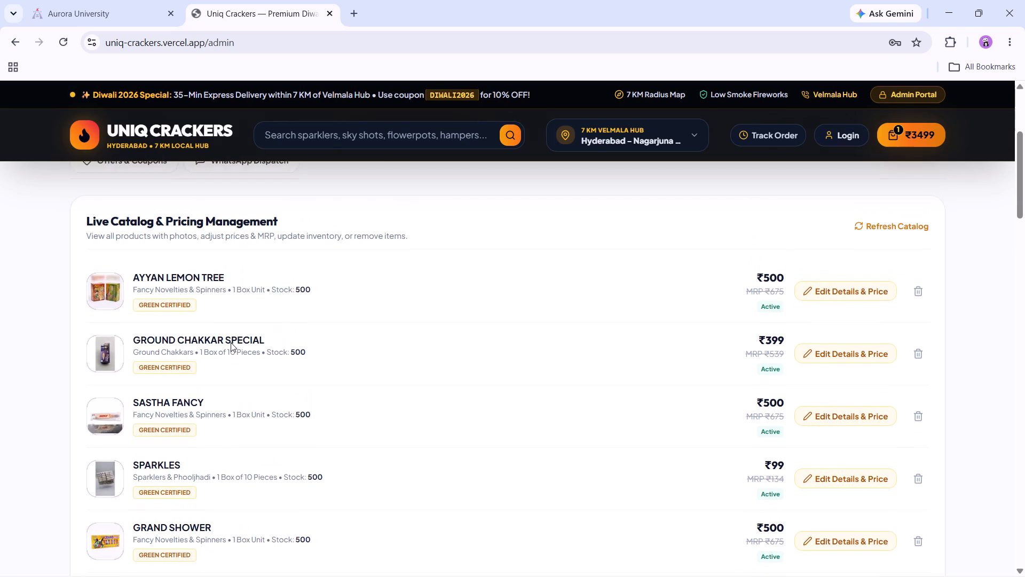
pyautogui.scroll(1, 231, 342)
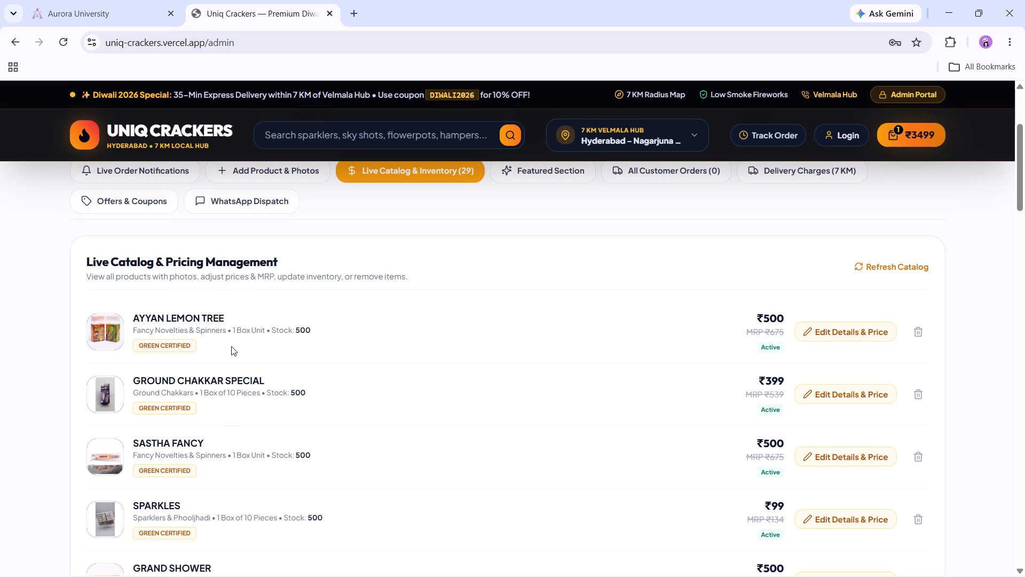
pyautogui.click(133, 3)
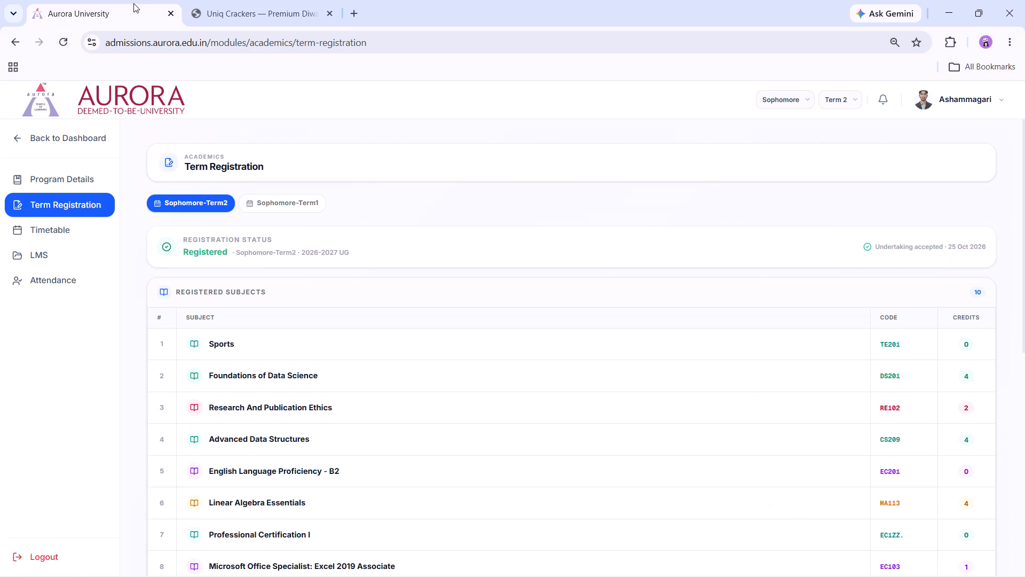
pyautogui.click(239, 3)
# Start another product and upload the purple Special Flower Pots box image from the compressedImages folder as its photo.
pyautogui.scroll(1, 204, 264)
pyautogui.click(240, 280)
pyautogui.scroll(-3, 337, 479)
pyautogui.click(451, 274)
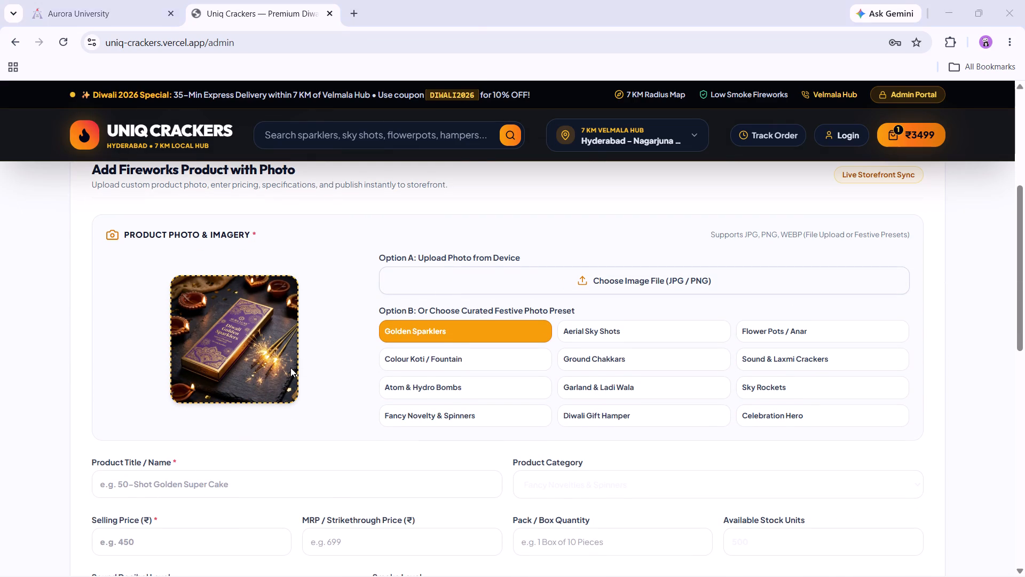
pyautogui.scroll(-9, 387, 240)
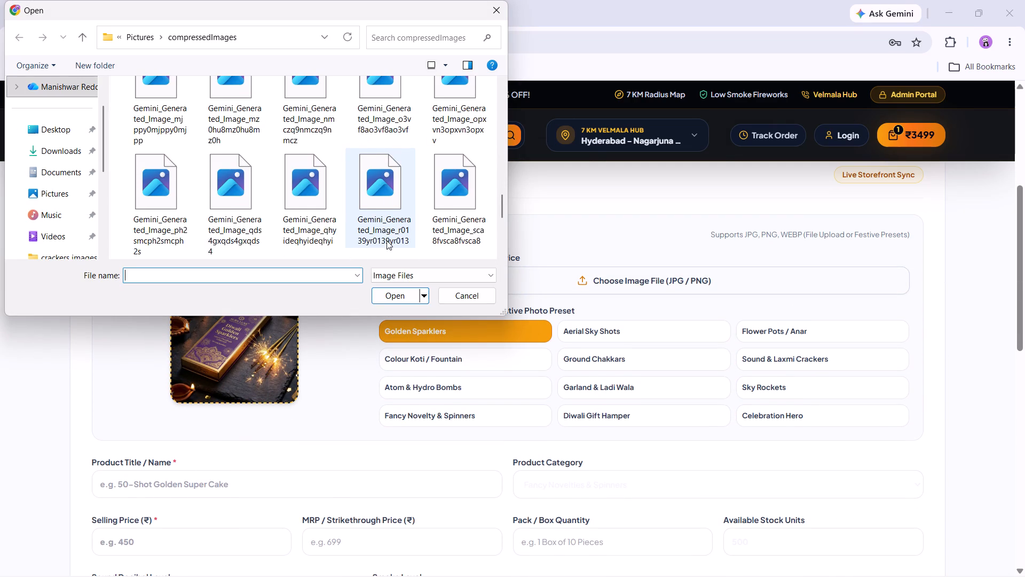
pyautogui.scroll(-10, 387, 240)
pyautogui.doubleClick(459, 96)
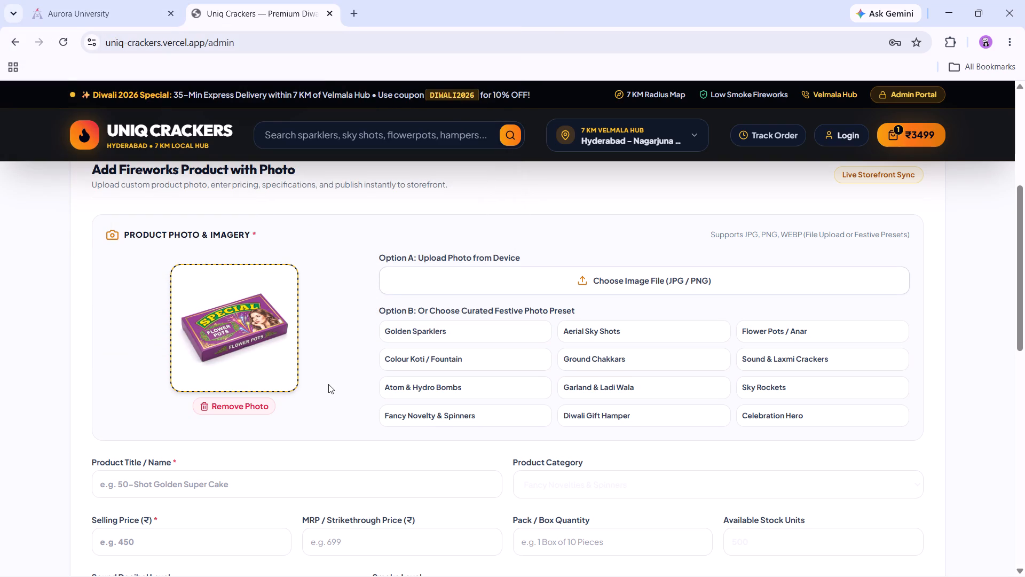
# Set the new product's category to Flower Pots & Anars.
pyautogui.scroll(-1, 328, 384)
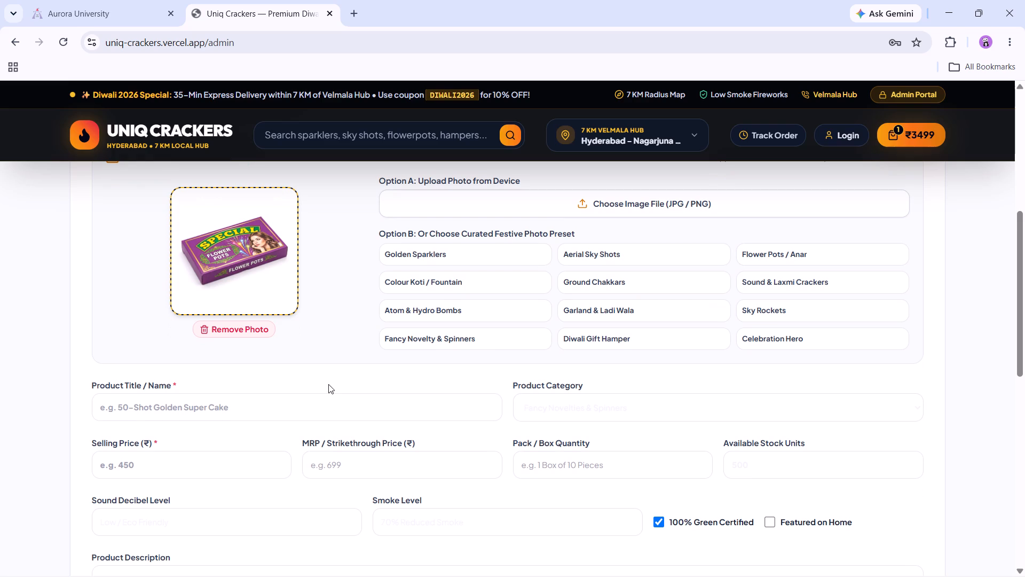
pyautogui.click(592, 405)
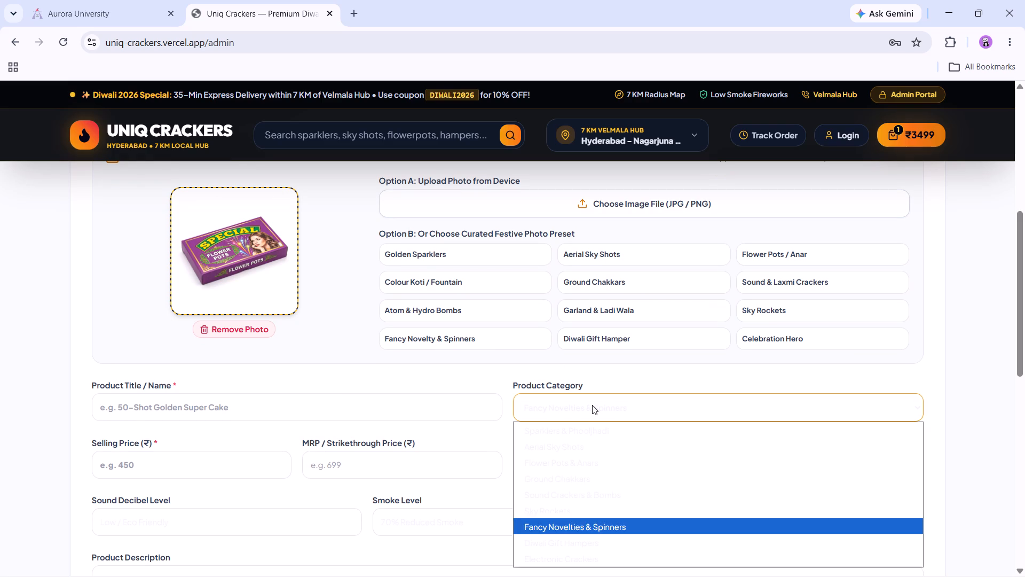
pyautogui.click(553, 461)
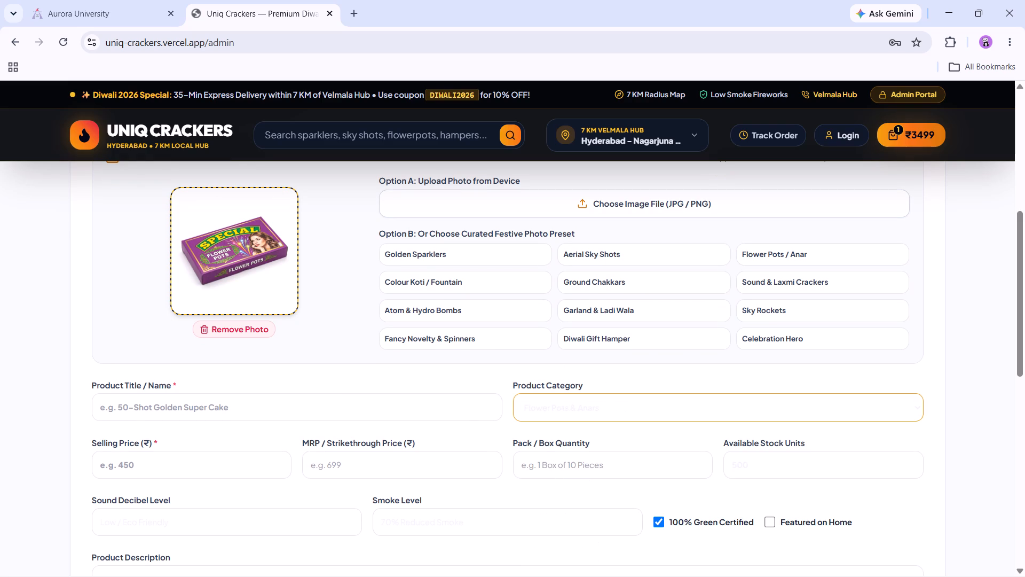
# Enter SPECIAL FLOWER POTS as the product title.
pyautogui.click(342, 417)
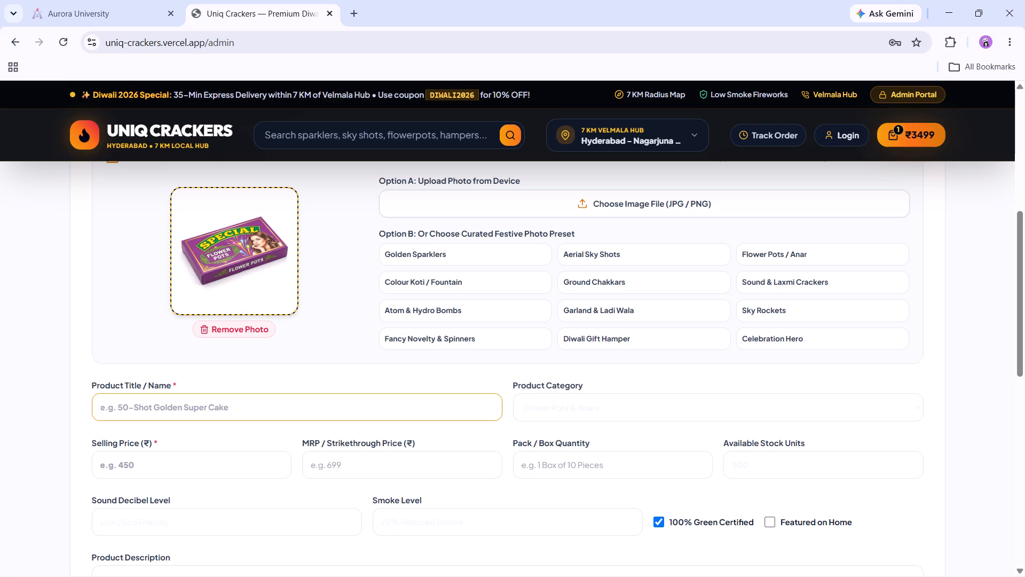
pyautogui.write('SP')
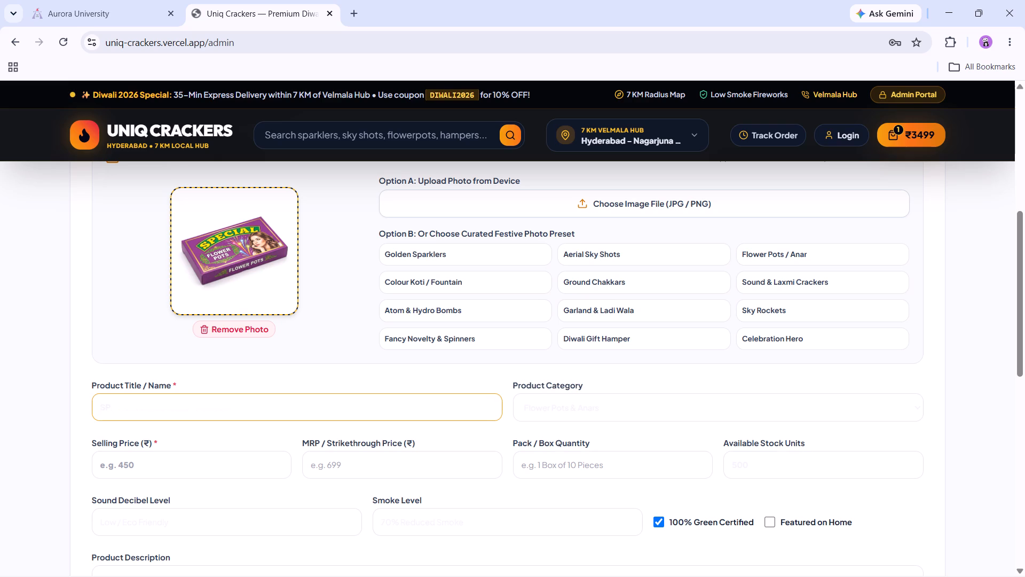
pyautogui.write('ECIAL')
pyautogui.press('space')
pyautogui.write('FLOWER')
pyautogui.press('space')
pyautogui.write('POTS')
# Set the SPECIAL FLOWER POTS selling price to ₹500.
pyautogui.click(246, 466)
pyautogui.write('500')
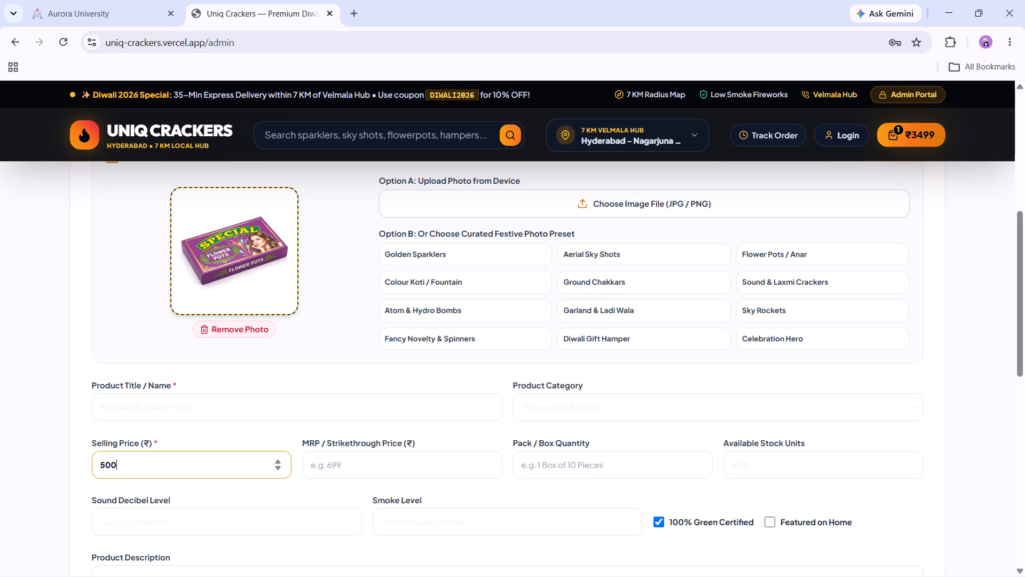
# Publish SPECIAL FLOWER POTS to the live storefront with its pack / box quantity left blank.
pyautogui.scroll(-4, 246, 466)
pyautogui.scroll(-5, 336, 506)
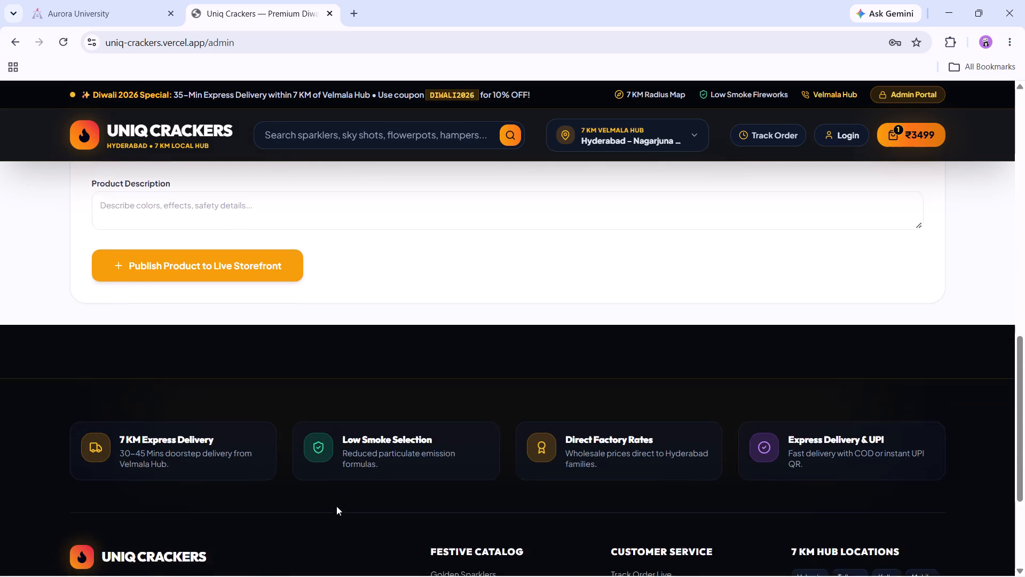
pyautogui.click(235, 215)
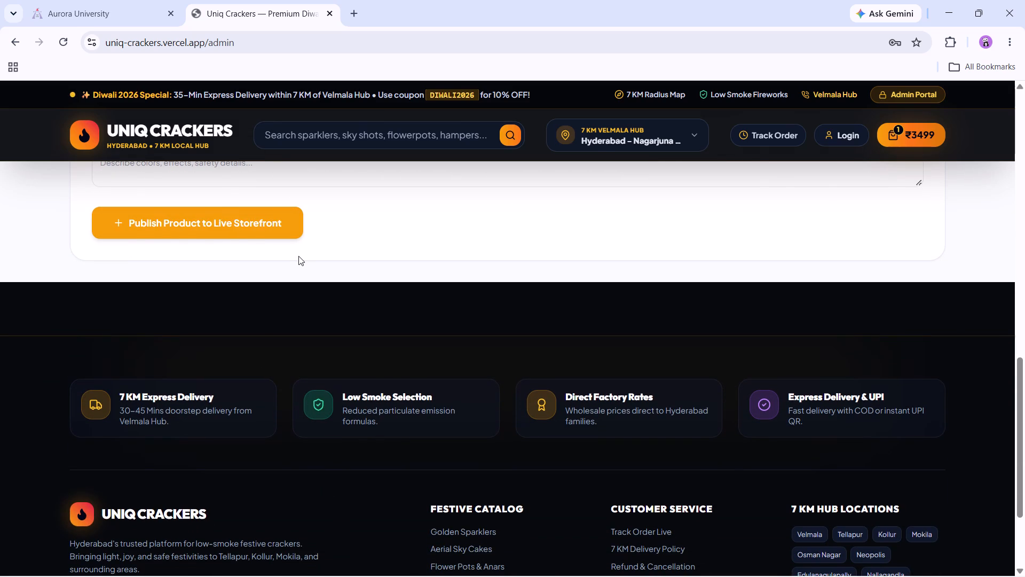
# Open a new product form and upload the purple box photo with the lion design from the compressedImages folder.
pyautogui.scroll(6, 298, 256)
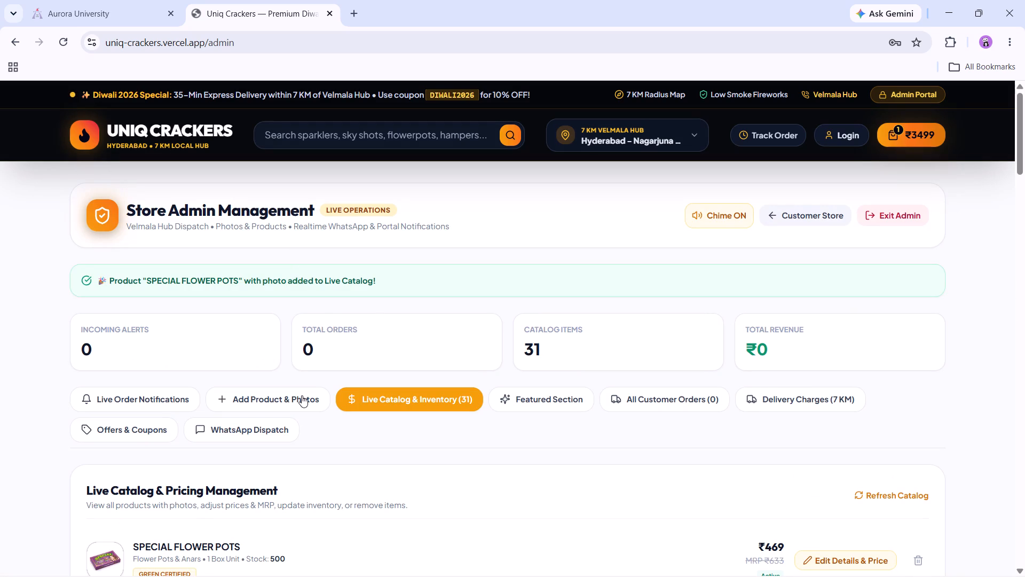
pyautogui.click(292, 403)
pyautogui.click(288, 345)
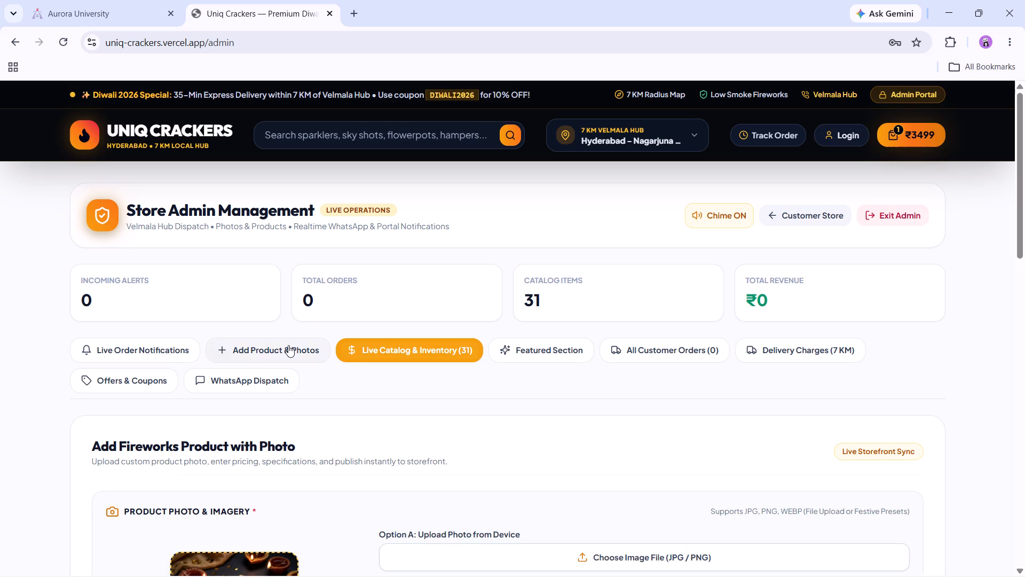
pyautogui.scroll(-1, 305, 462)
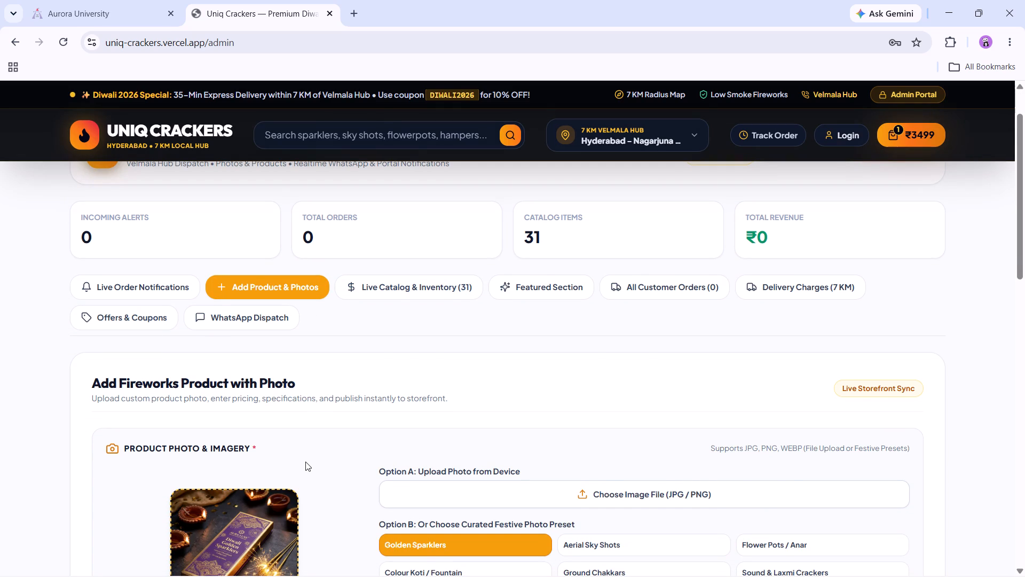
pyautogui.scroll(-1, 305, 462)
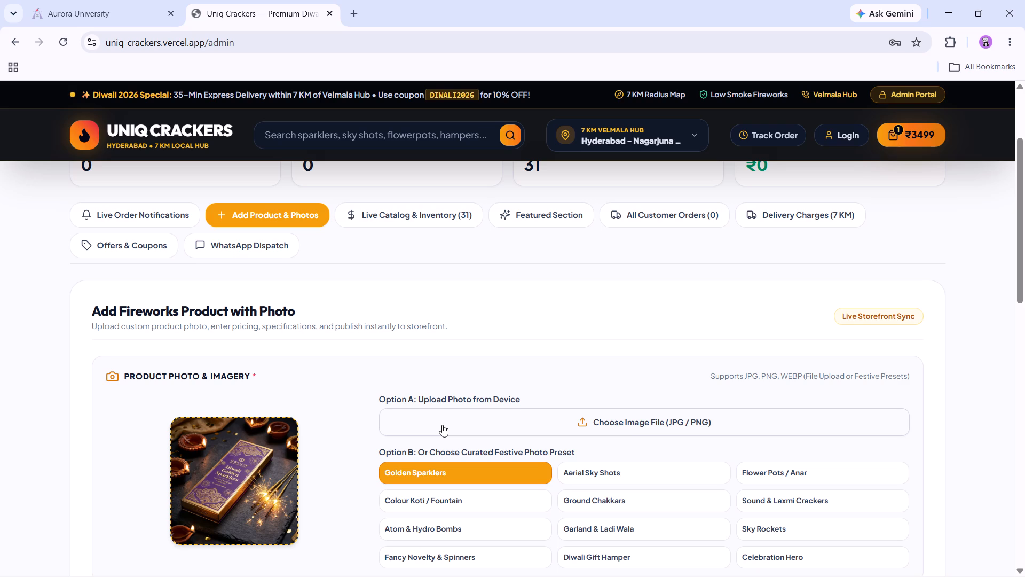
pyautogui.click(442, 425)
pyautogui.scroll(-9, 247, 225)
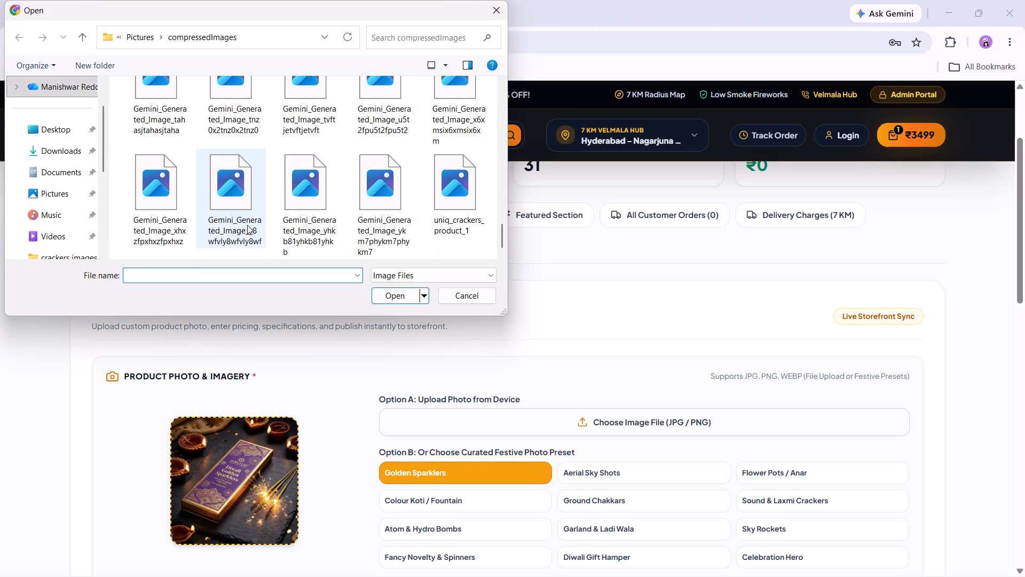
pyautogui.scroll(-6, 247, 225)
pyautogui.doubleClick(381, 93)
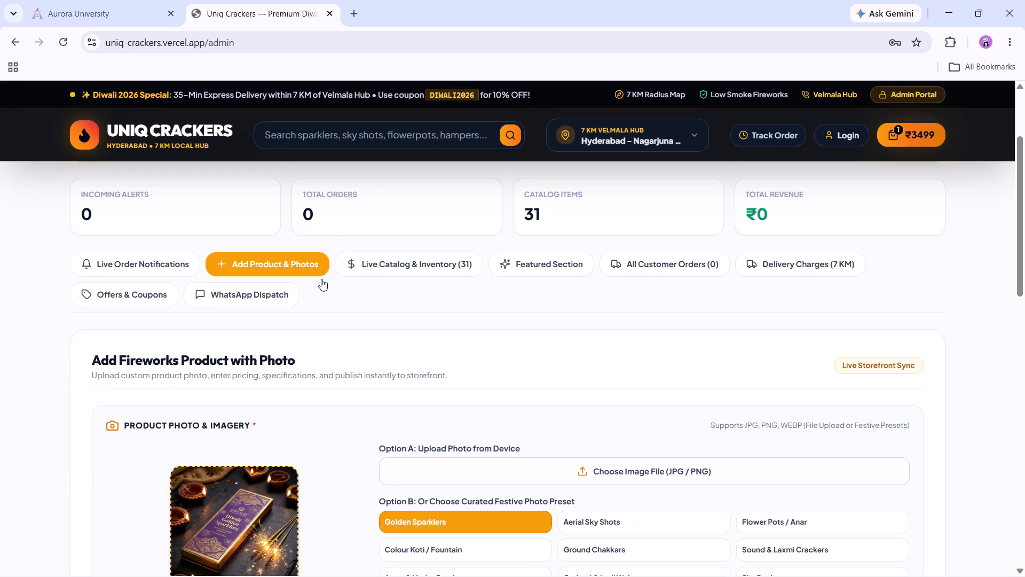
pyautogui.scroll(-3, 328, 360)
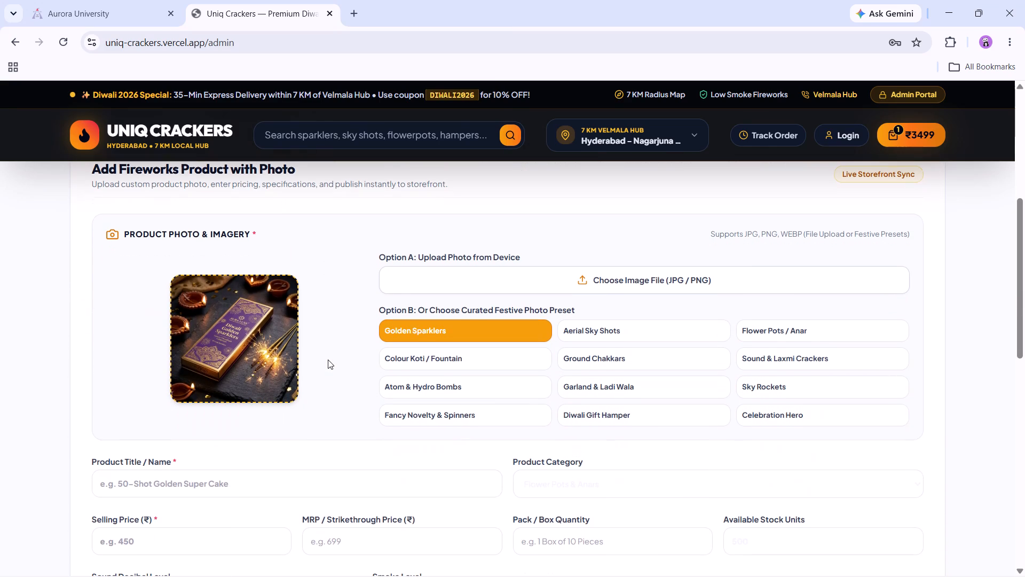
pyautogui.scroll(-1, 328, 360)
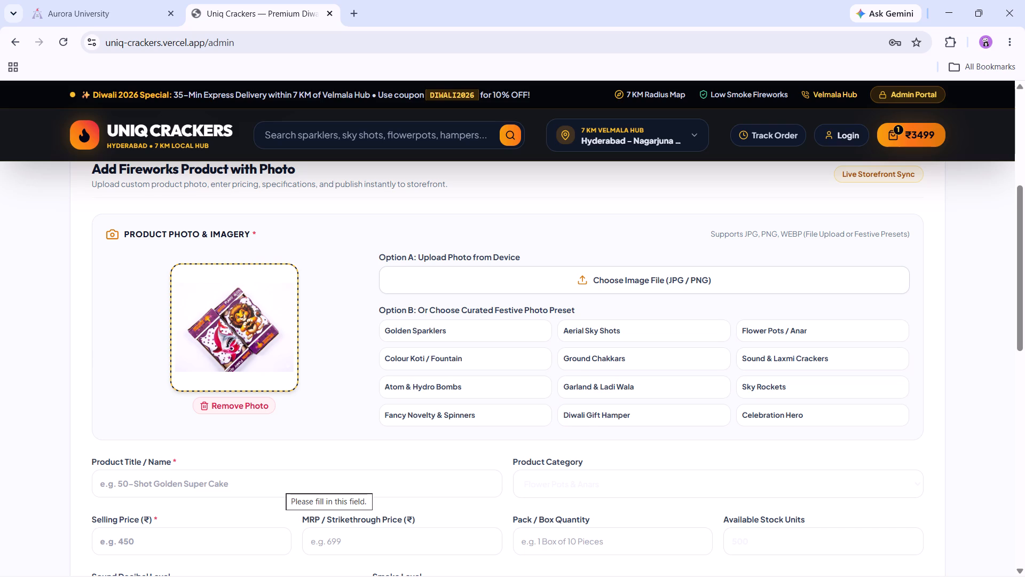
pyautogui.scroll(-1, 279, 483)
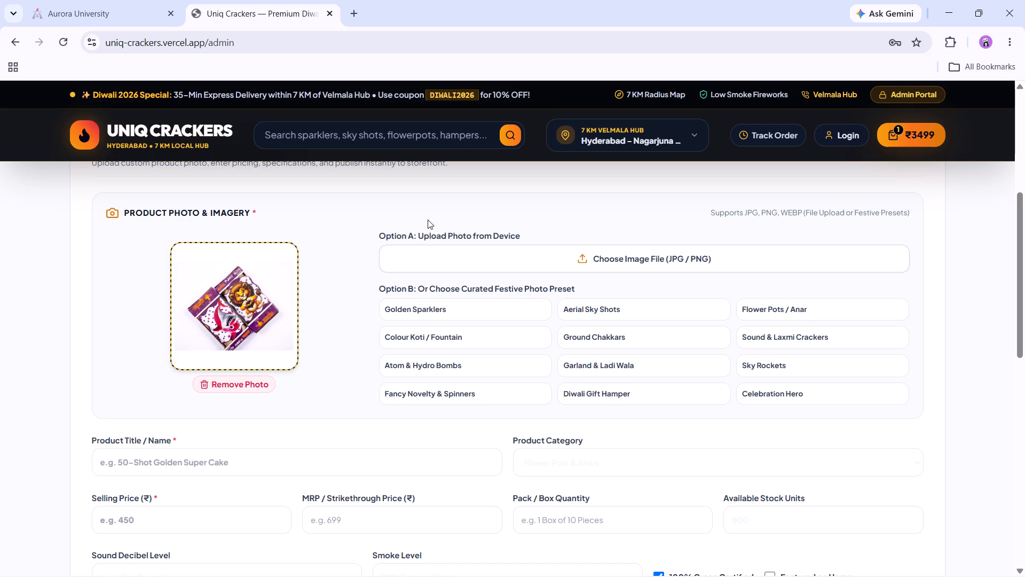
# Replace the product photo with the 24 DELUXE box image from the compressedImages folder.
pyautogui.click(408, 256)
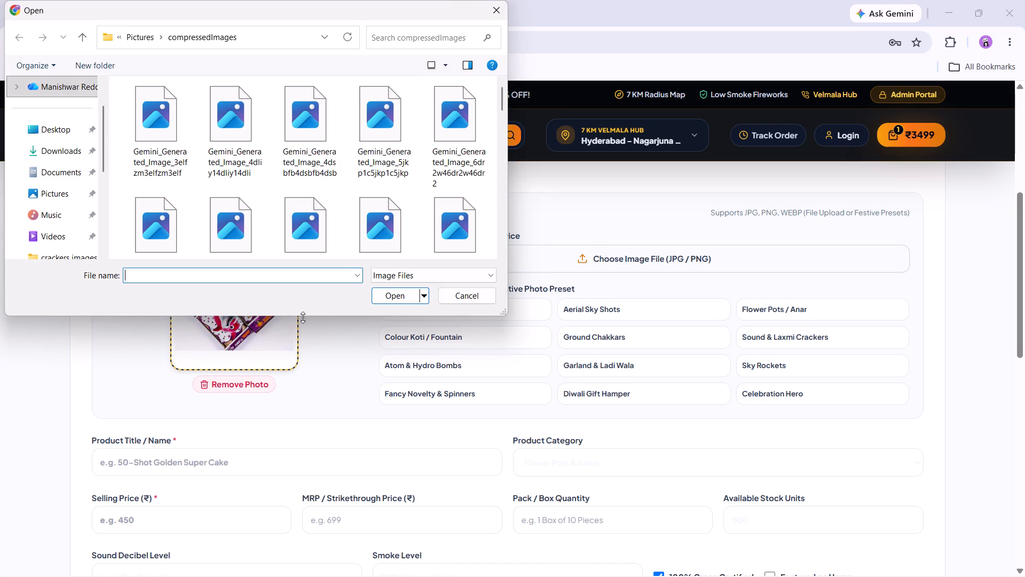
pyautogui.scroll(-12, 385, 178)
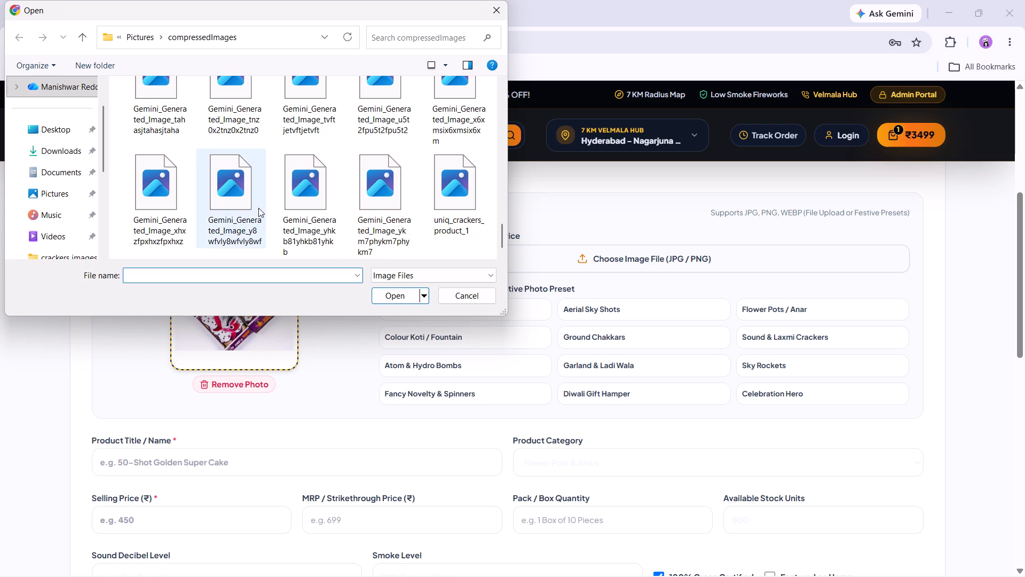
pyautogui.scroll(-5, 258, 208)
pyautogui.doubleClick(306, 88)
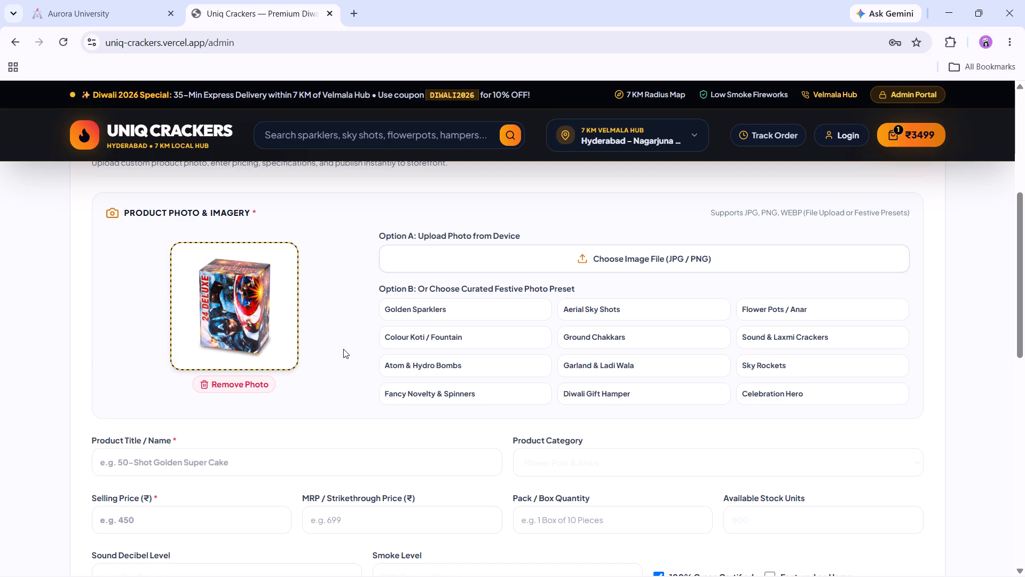
# Look through the live catalog to check whether 24 DELUXE is already listed.
pyautogui.scroll(1, 330, 285)
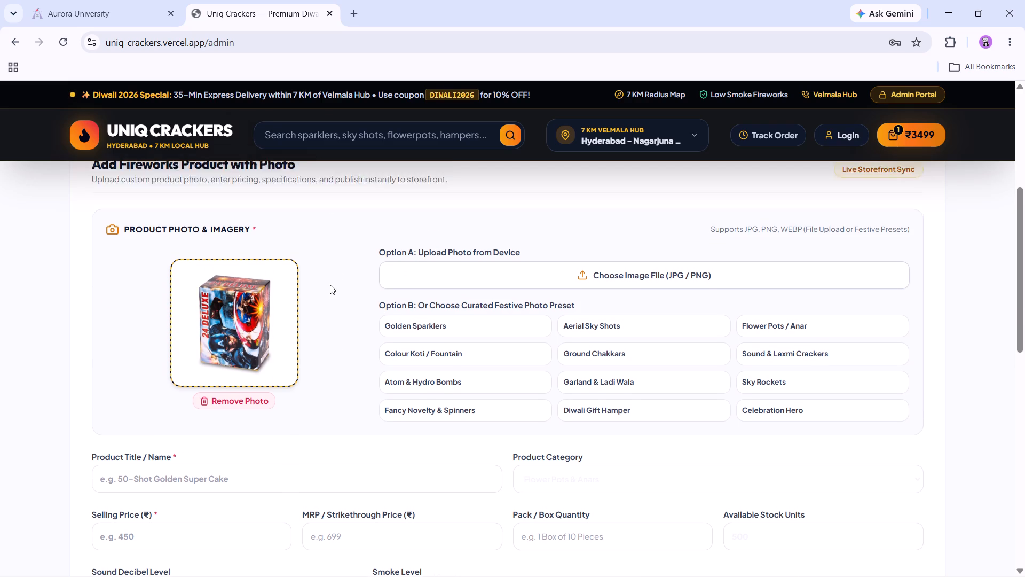
pyautogui.scroll(1, 330, 285)
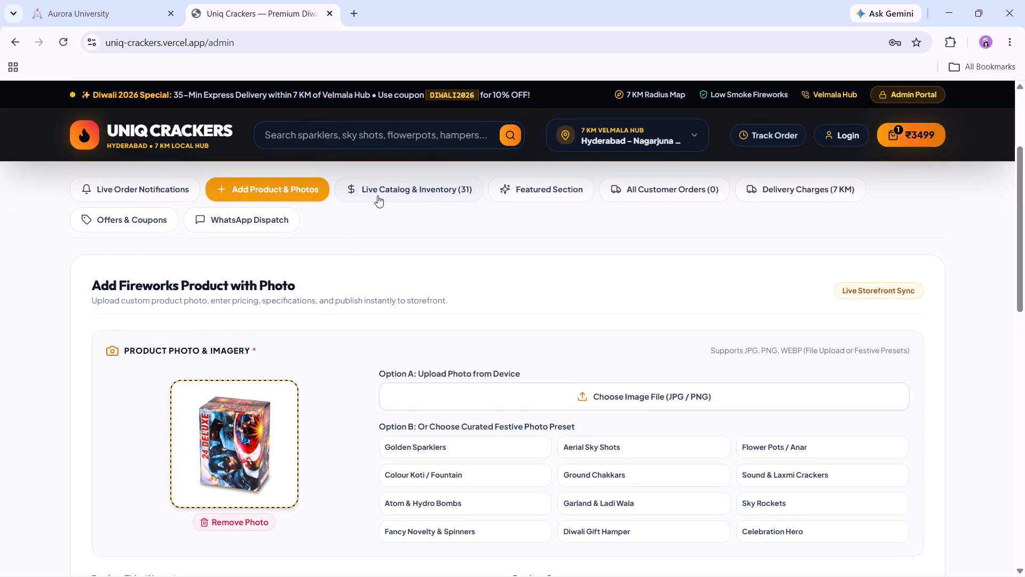
pyautogui.click(377, 196)
pyautogui.scroll(-1, 324, 401)
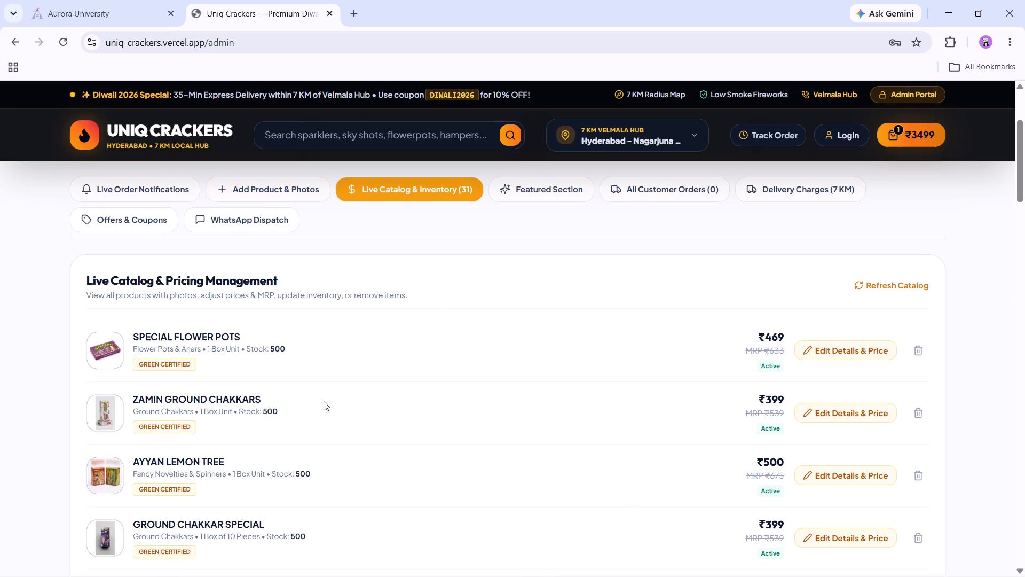
pyautogui.scroll(-6, 324, 401)
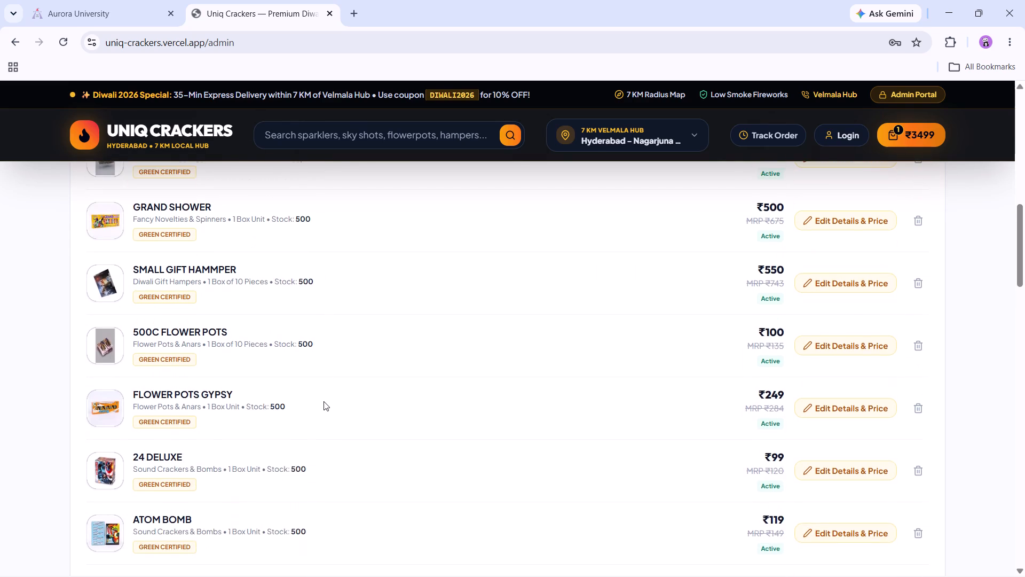
pyautogui.scroll(-2, 324, 401)
pyautogui.scroll(9, 340, 362)
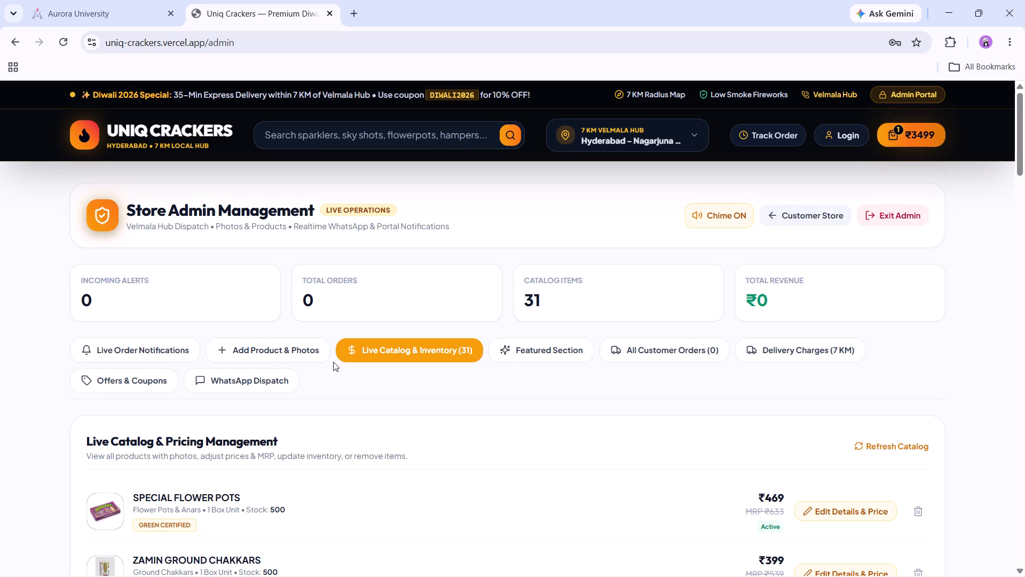
# Return to the new product form and replace its photo with the yellow Ganesh crackers box image from the compressedImages folder.
pyautogui.click(275, 352)
pyautogui.scroll(-2, 343, 474)
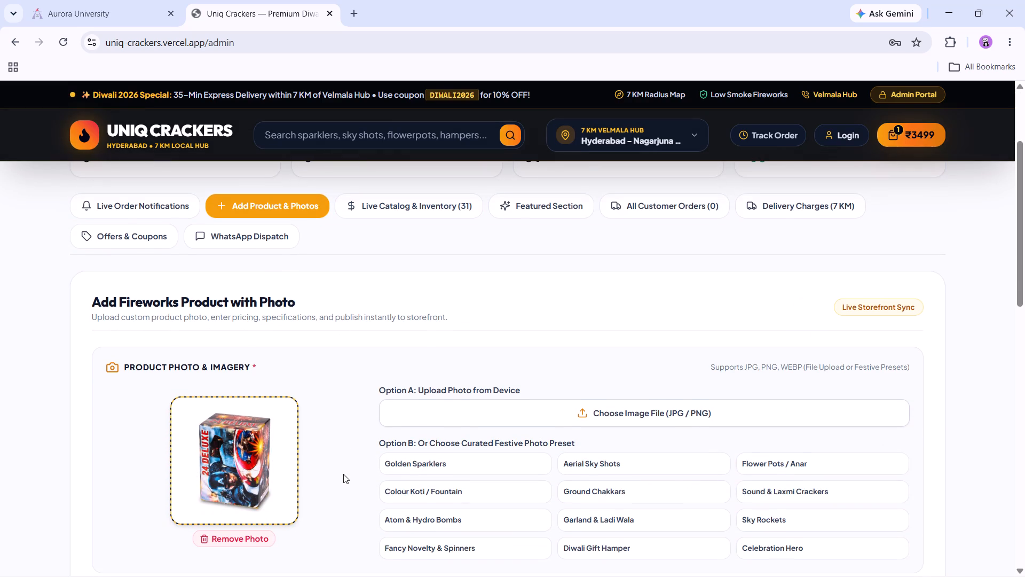
pyautogui.click(453, 407)
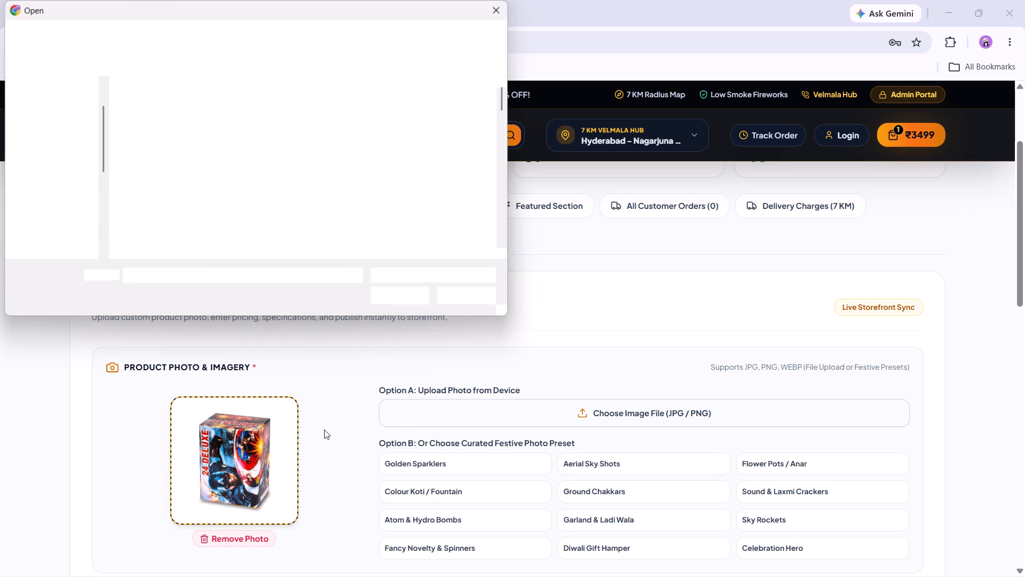
pyautogui.scroll(-12, 293, 241)
pyautogui.scroll(-9, 293, 241)
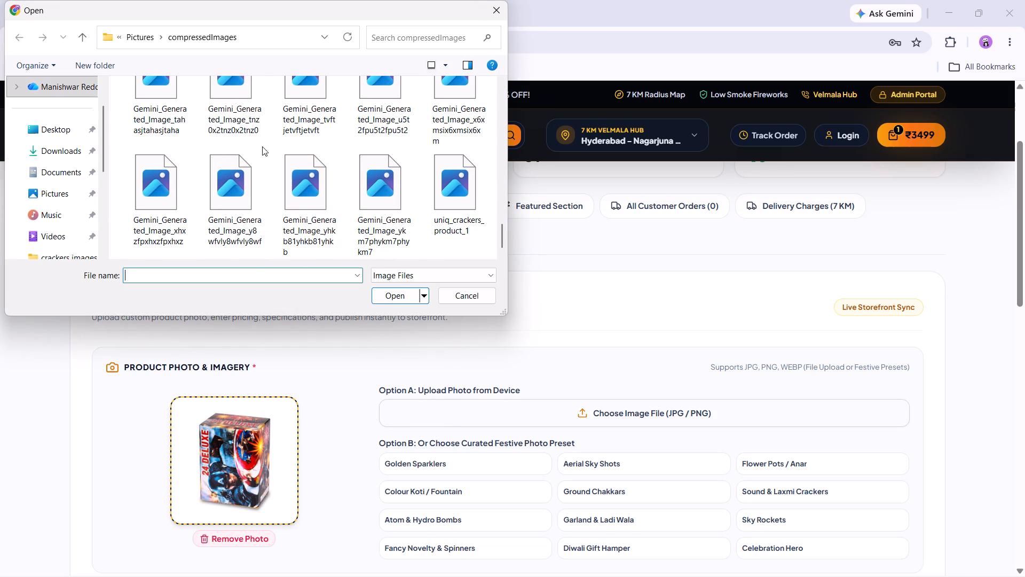
pyautogui.doubleClick(226, 93)
# Set the new product's category to Sound Crackers & Bombs.
pyautogui.scroll(-2, 296, 435)
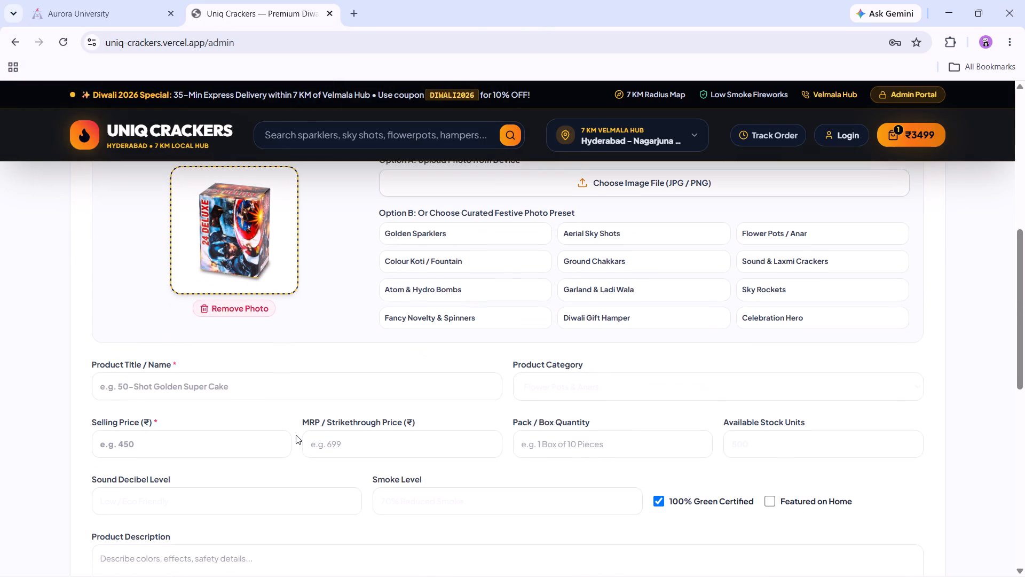
pyautogui.scroll(-1, 296, 435)
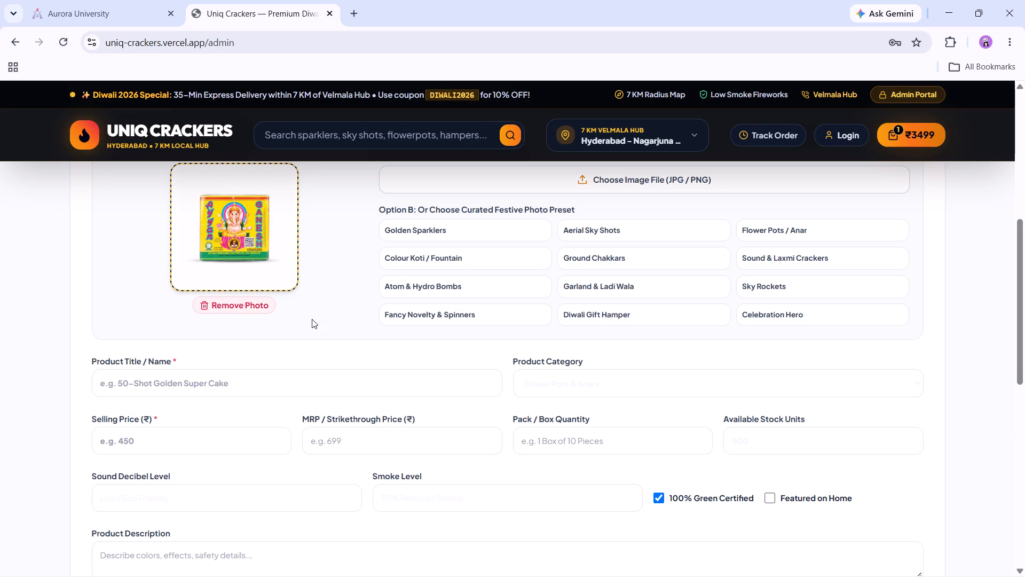
pyautogui.click(597, 384)
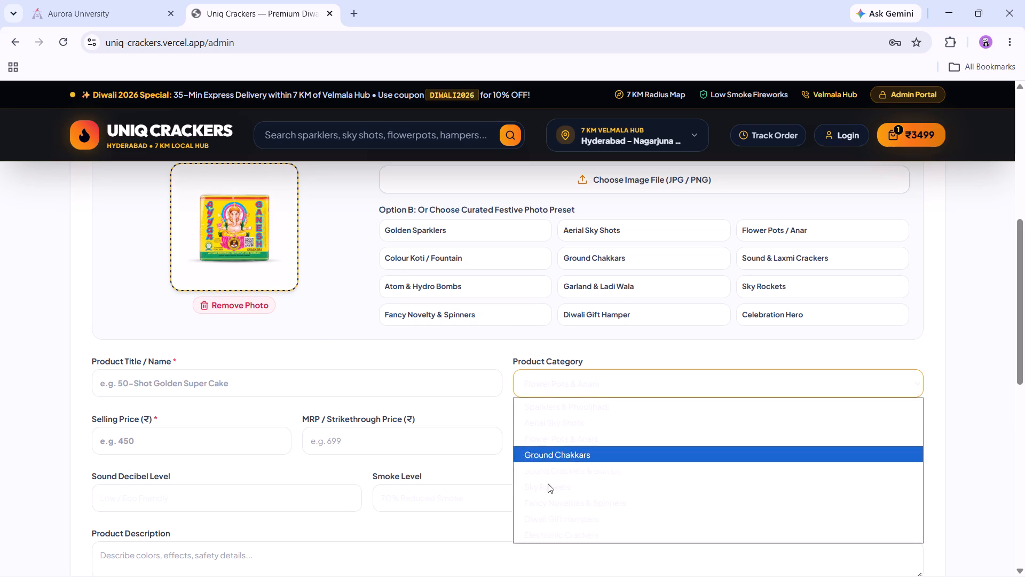
pyautogui.scroll(-1, 543, 515)
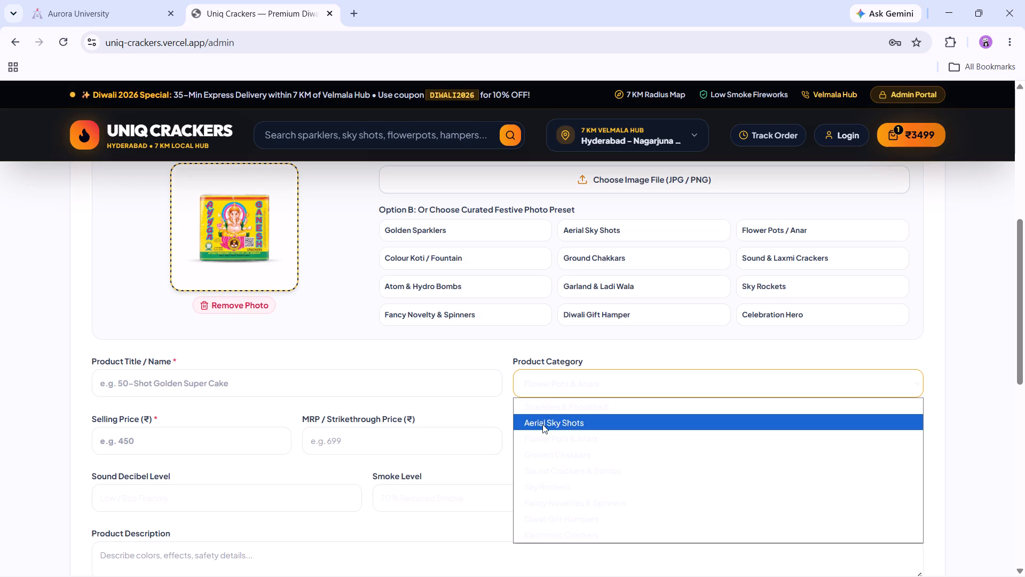
pyautogui.click(545, 471)
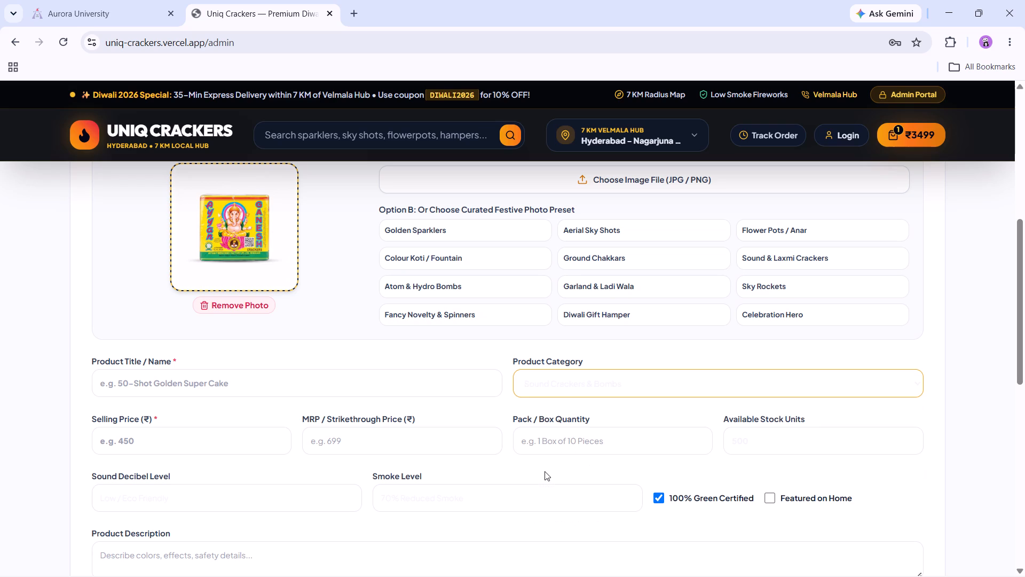
pyautogui.click(563, 389)
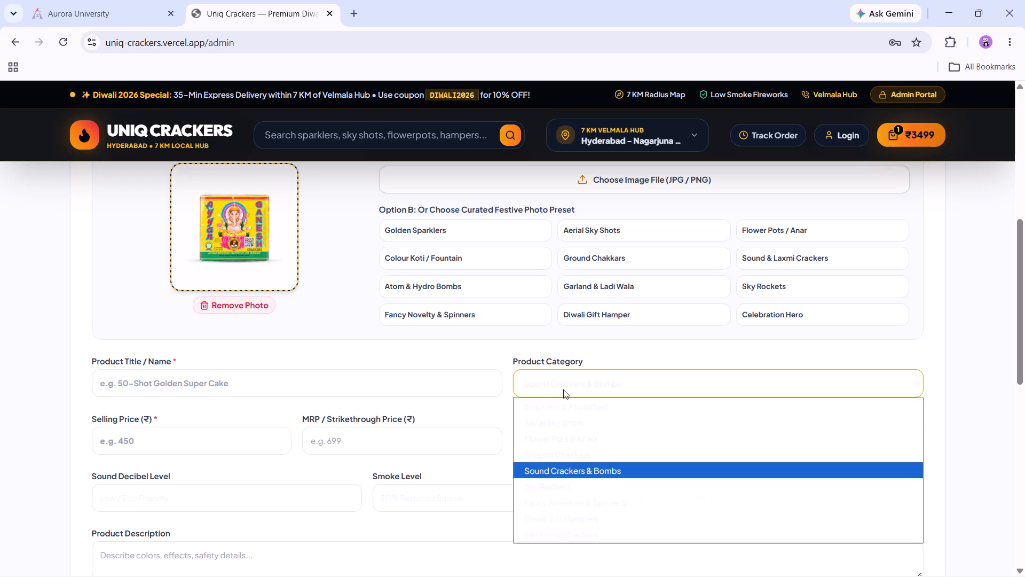
pyautogui.click(485, 407)
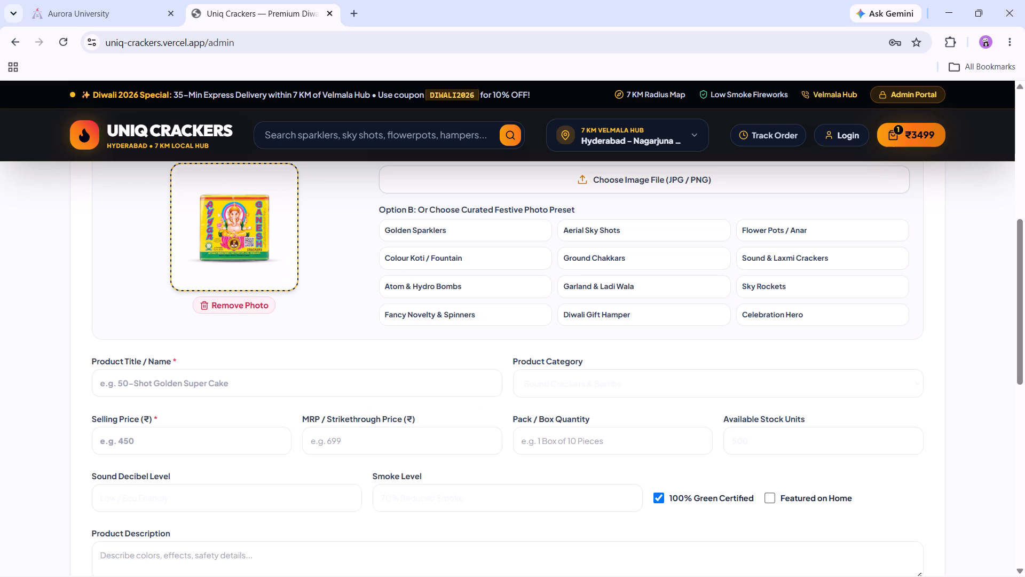
# Set the new product's selling price to ₹500.
pyautogui.click(234, 453)
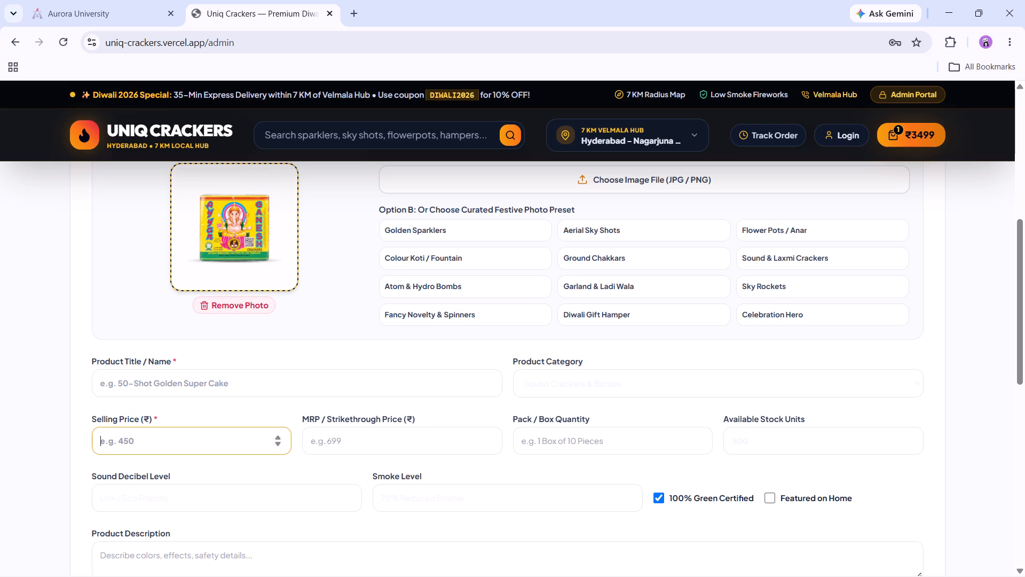
pyautogui.write('500')
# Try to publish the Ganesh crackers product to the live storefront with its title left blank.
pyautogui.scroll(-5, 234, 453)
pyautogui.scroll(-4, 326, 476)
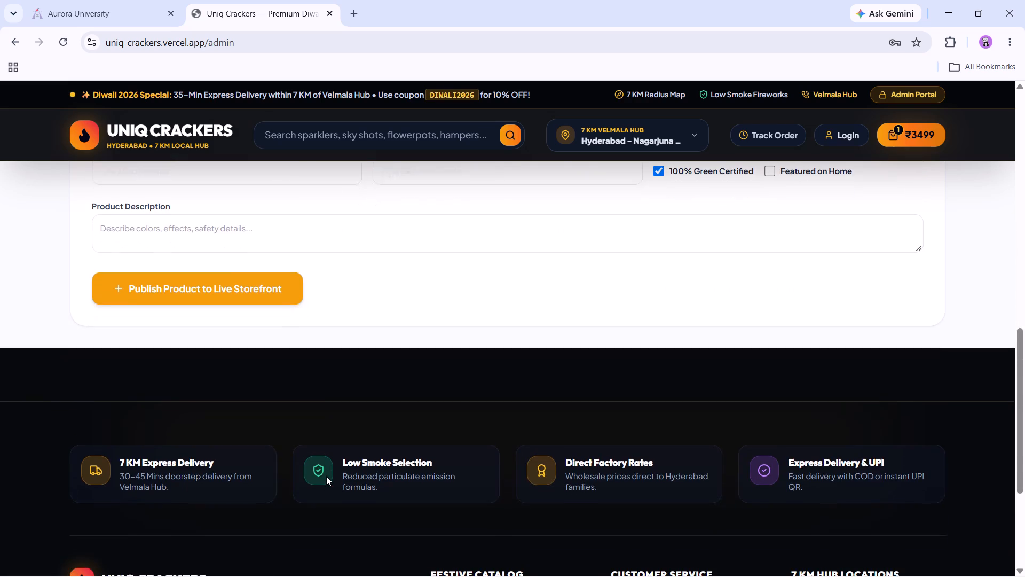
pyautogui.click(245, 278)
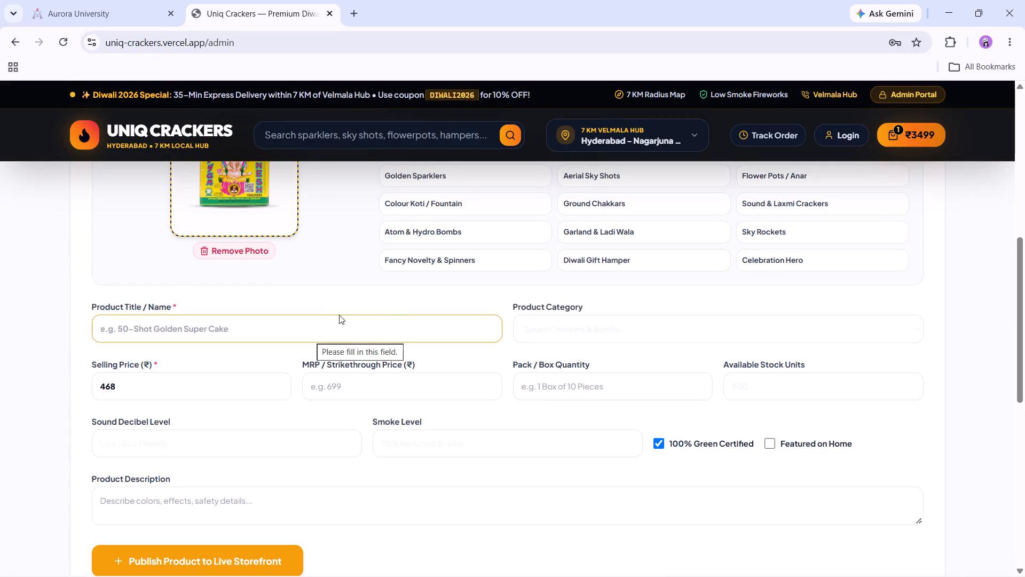
pyautogui.click(262, 329)
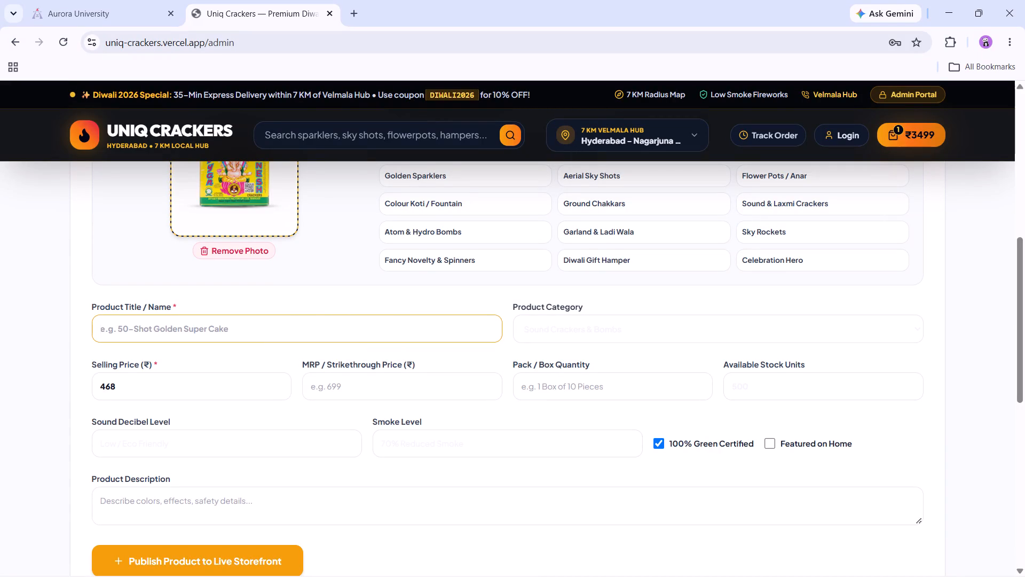
pyautogui.write('AY')
pyautogui.write('AAN')
pyautogui.press('space')
pyautogui.press('g')
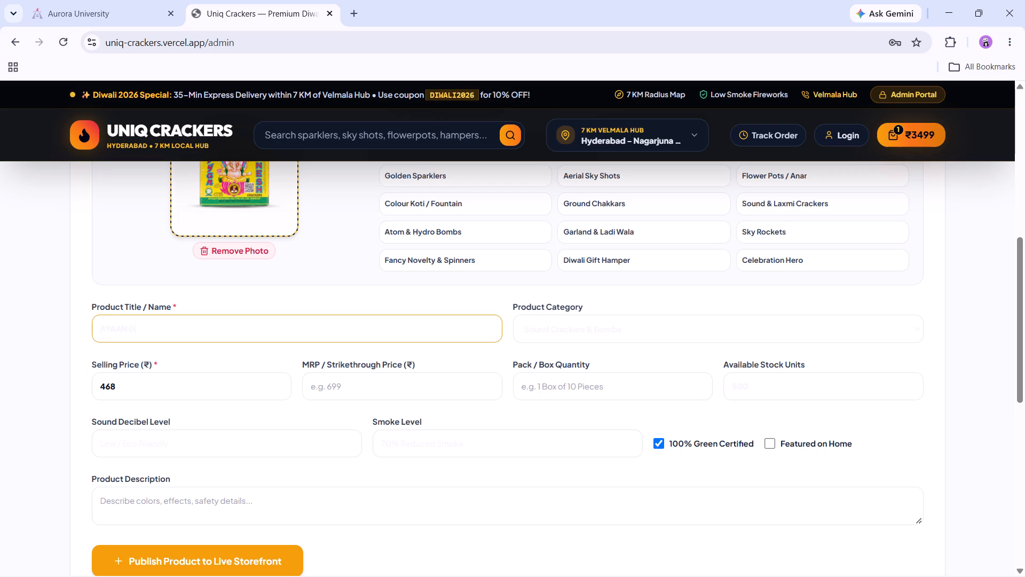
pyautogui.write('ANESH')
# Publish the AYAAN GANESH product to the live storefront.
pyautogui.scroll(-2, 433, 399)
pyautogui.click(241, 420)
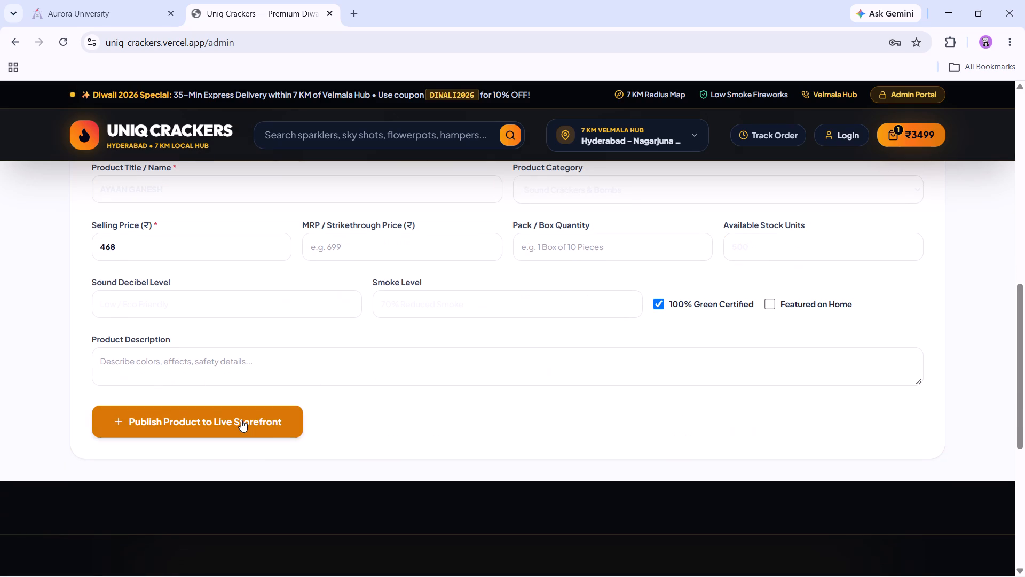
# Open a blank form for adding another fireworks product with photo.
pyautogui.scroll(4, 258, 299)
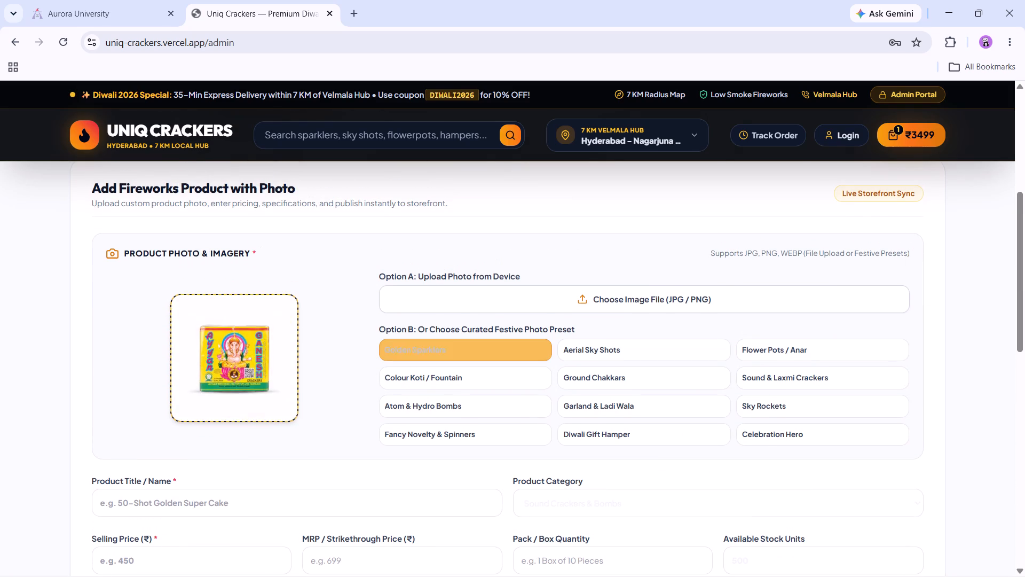
pyautogui.scroll(1, 359, 205)
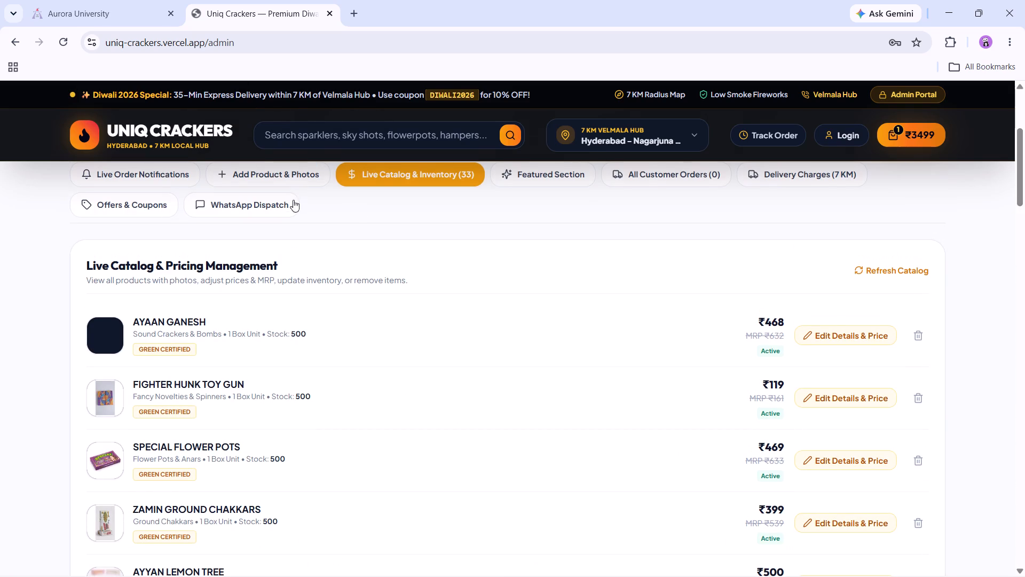
pyautogui.click(278, 176)
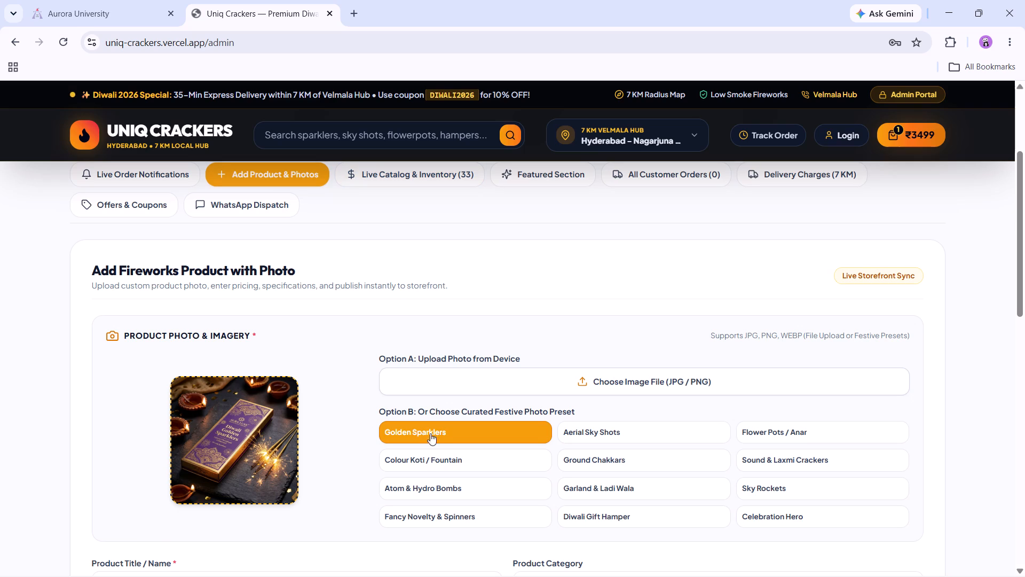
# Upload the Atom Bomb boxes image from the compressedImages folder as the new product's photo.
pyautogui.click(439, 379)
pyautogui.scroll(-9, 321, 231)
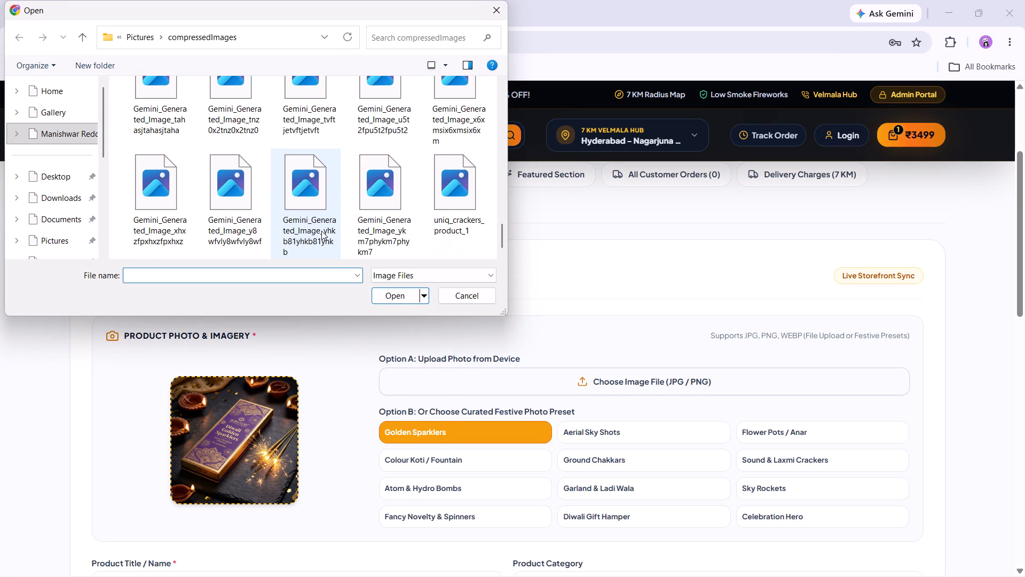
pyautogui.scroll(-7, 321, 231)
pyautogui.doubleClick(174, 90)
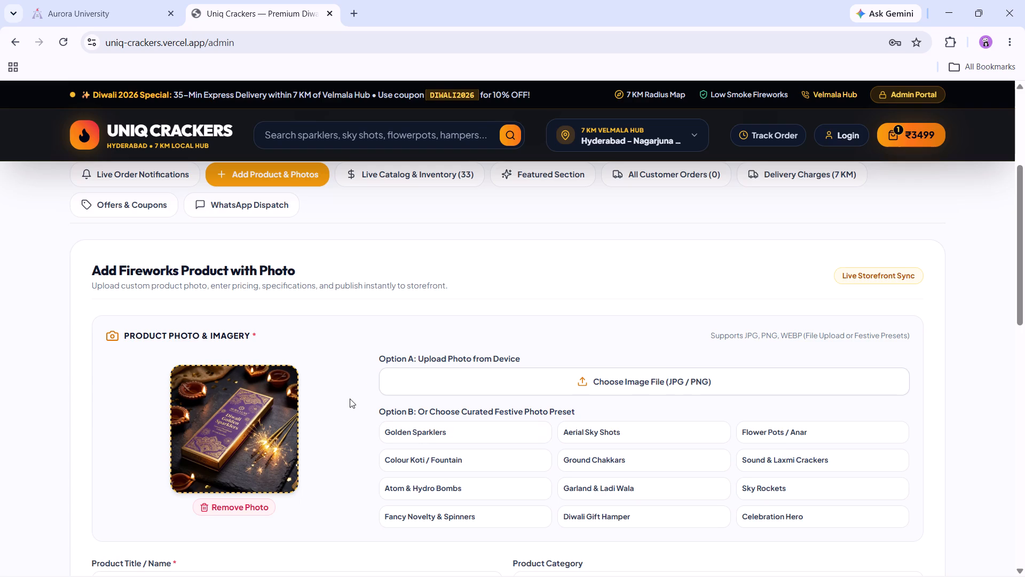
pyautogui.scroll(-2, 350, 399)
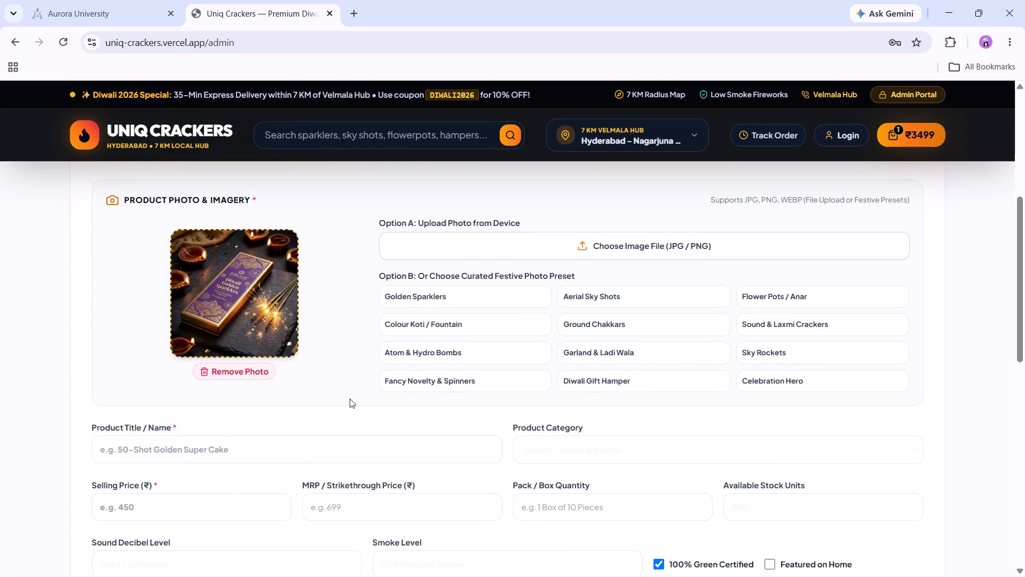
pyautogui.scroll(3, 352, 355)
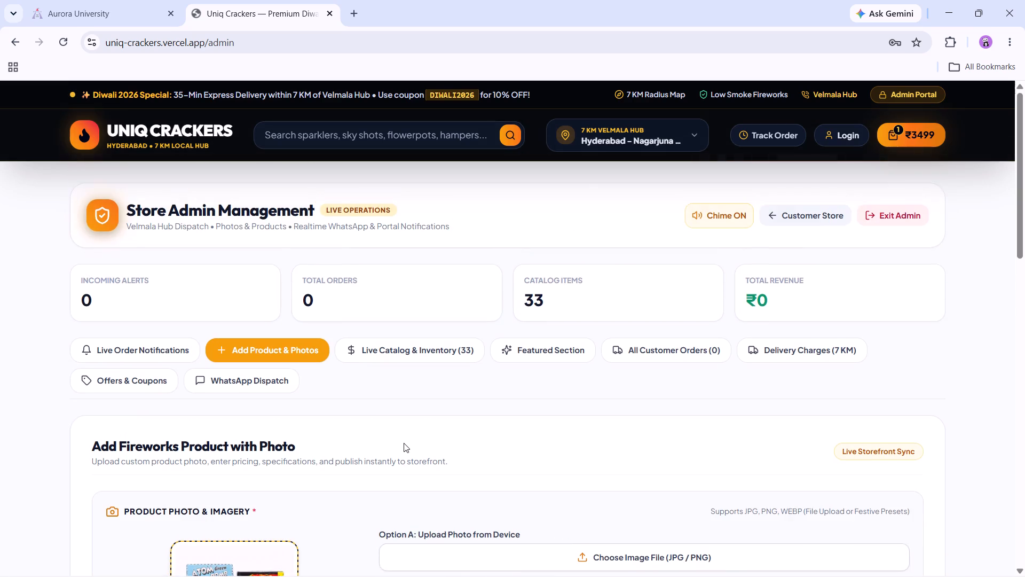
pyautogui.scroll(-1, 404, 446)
# Replace the product photo with the image of three R.S.R boxes, including Lavni, from the compressedImages folder.
pyautogui.click(411, 456)
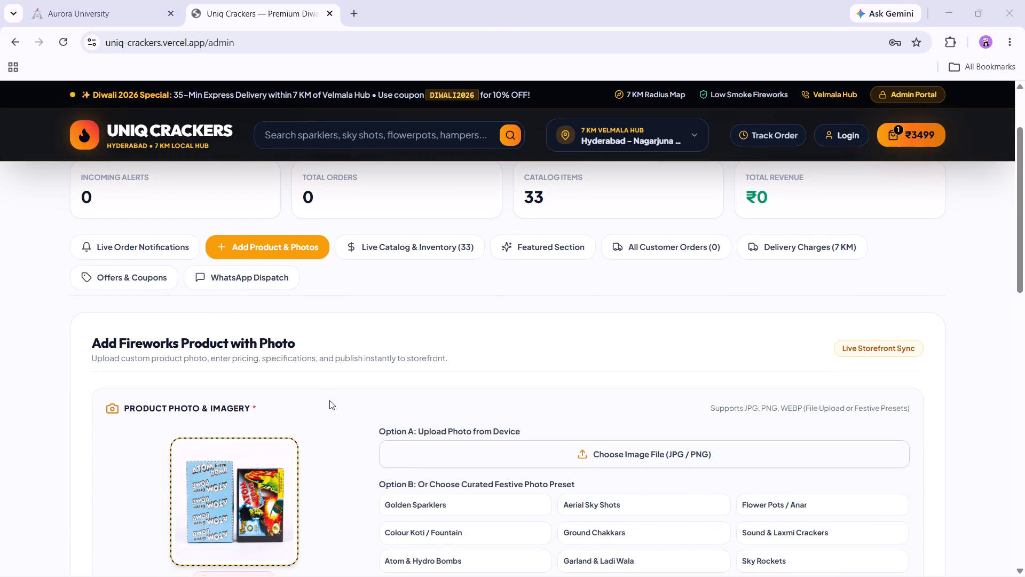
pyautogui.scroll(-7, 327, 232)
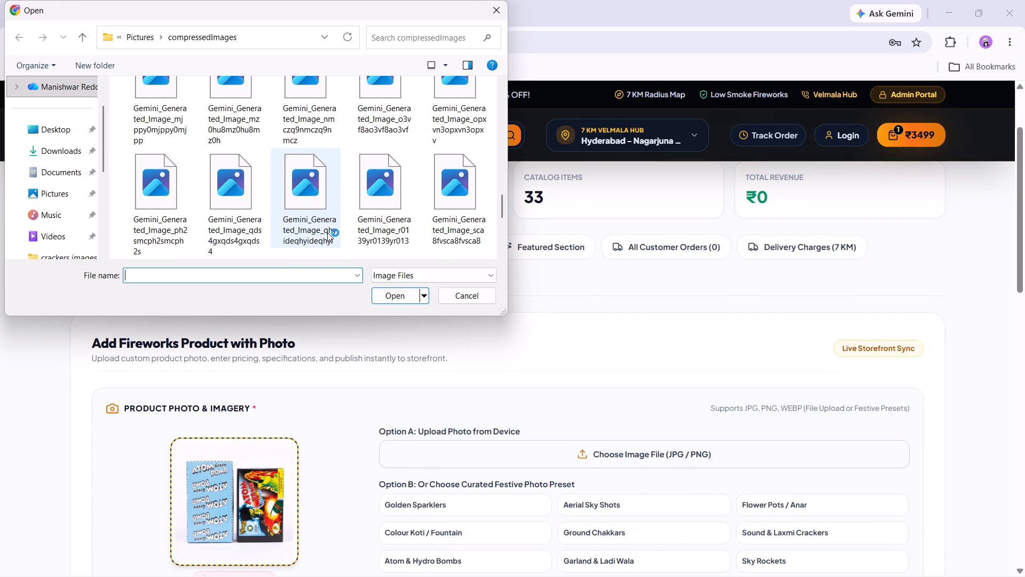
pyautogui.scroll(-6, 327, 232)
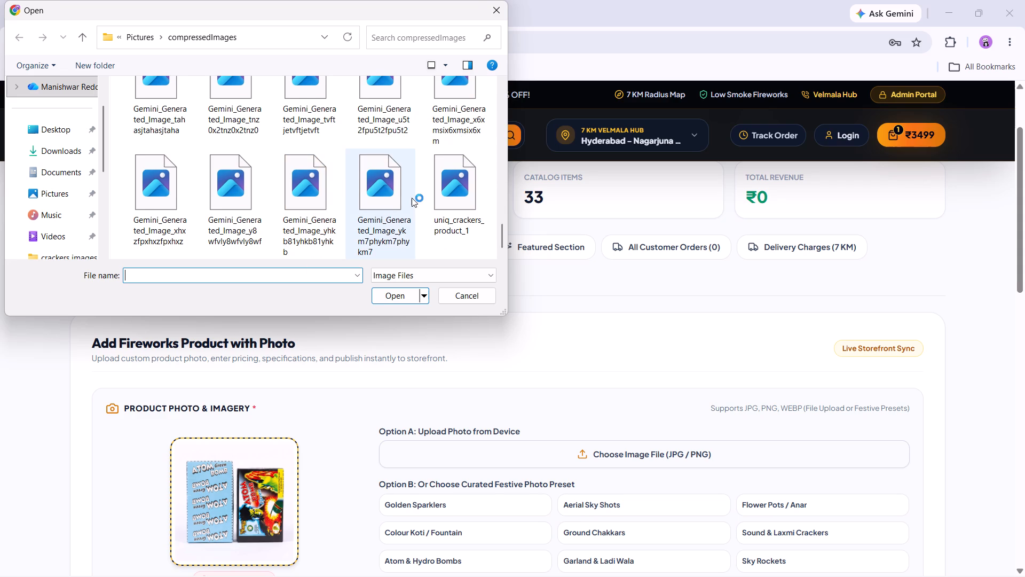
pyautogui.scroll(-3, 412, 198)
pyautogui.scroll(1, 412, 198)
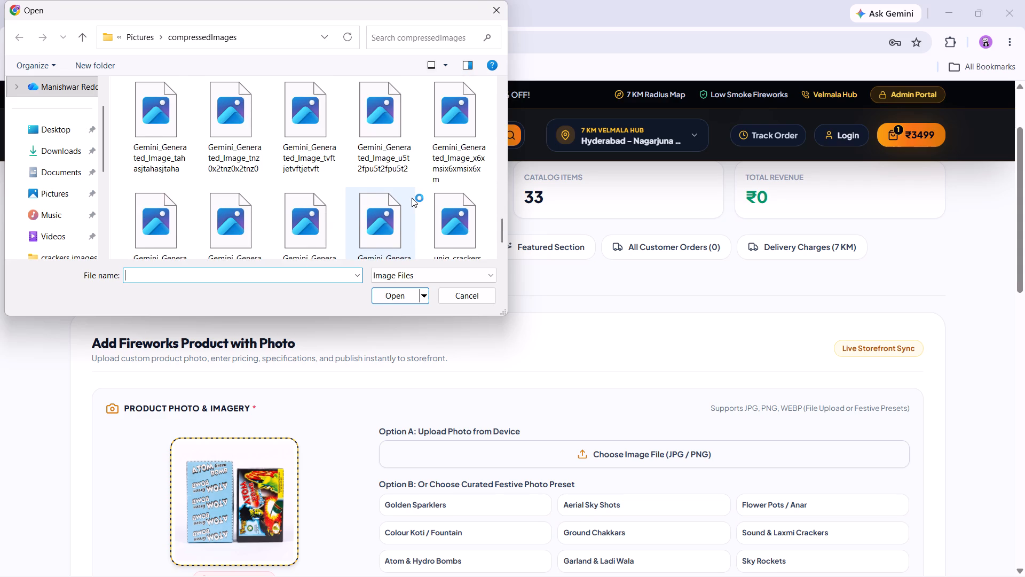
pyautogui.scroll(-1, 412, 198)
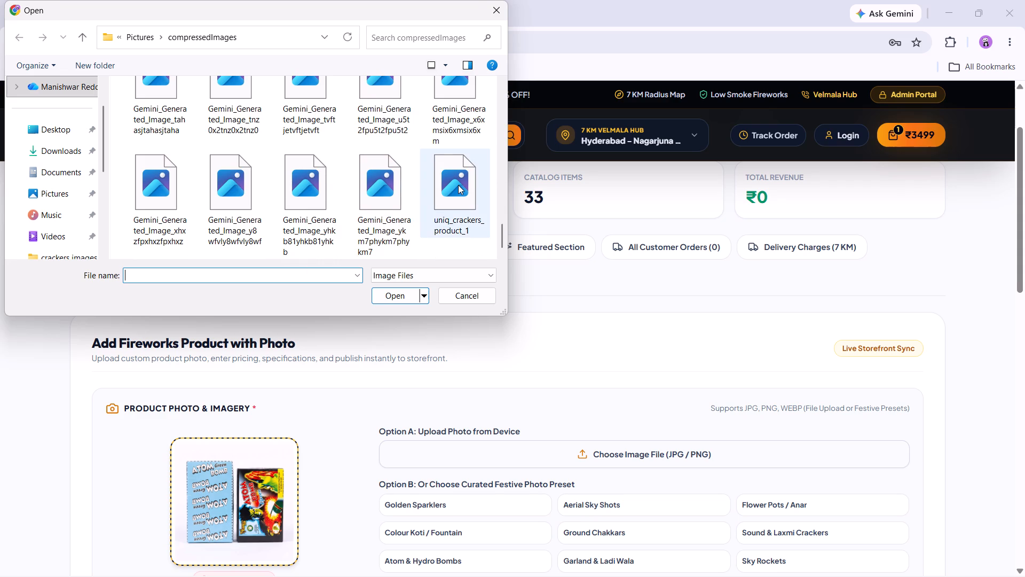
pyautogui.click(458, 185)
pyautogui.press('Up')
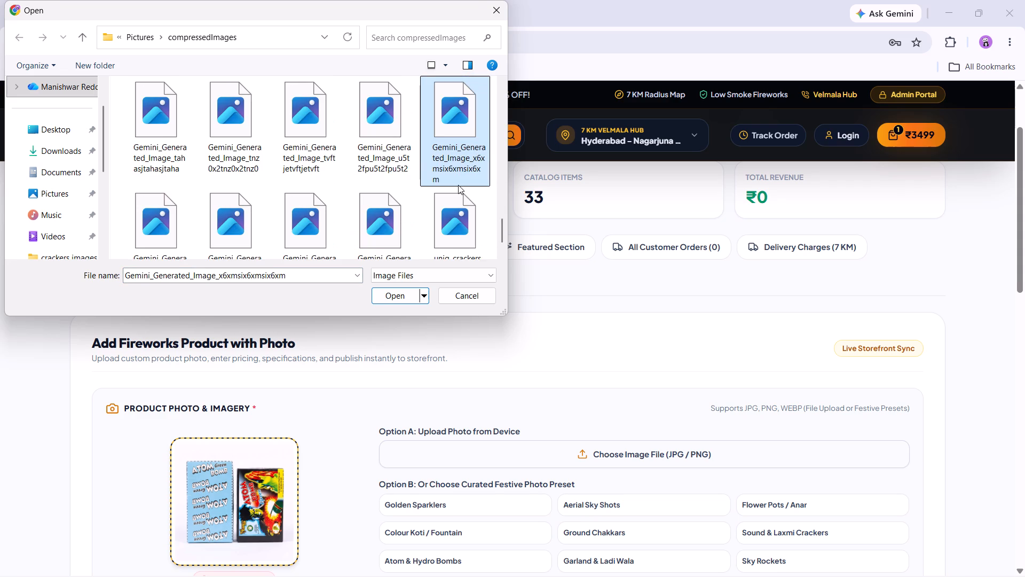
pyautogui.press('Up')
pyautogui.doubleClick(451, 123)
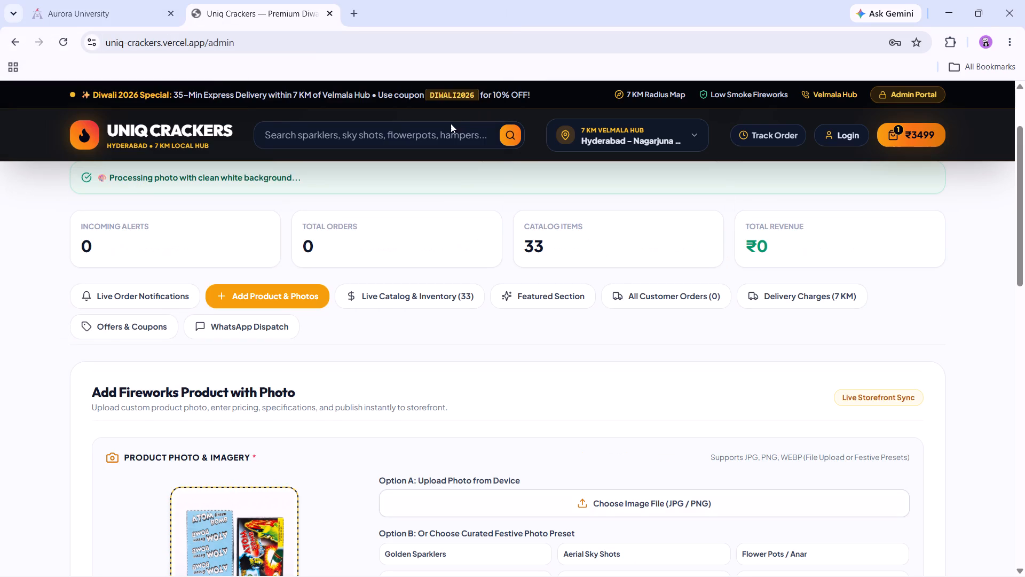
# Set the new product's category to Flower Pots & Anars.
pyautogui.scroll(-1, 381, 402)
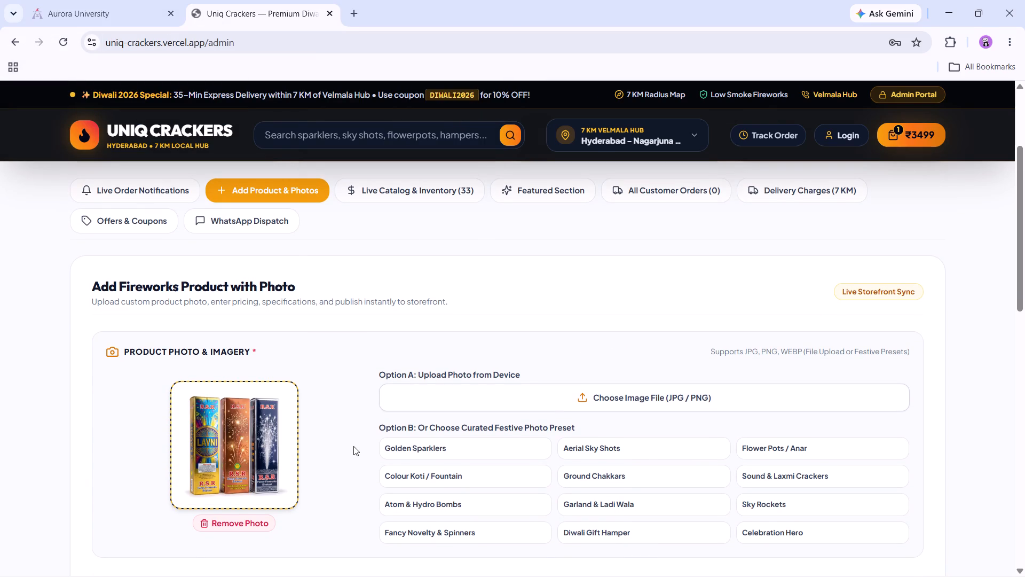
pyautogui.scroll(-3, 353, 446)
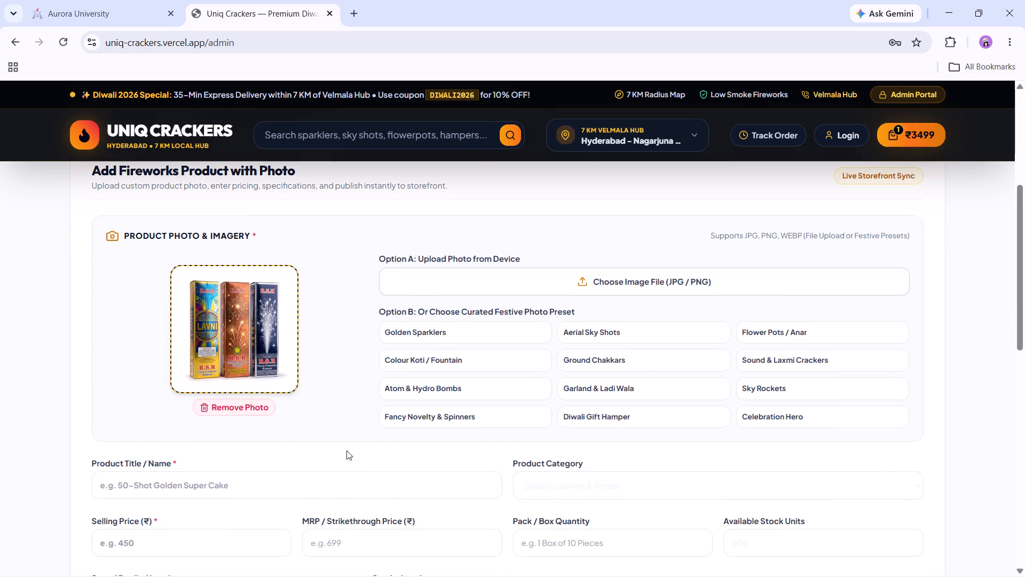
pyautogui.scroll(-1, 476, 433)
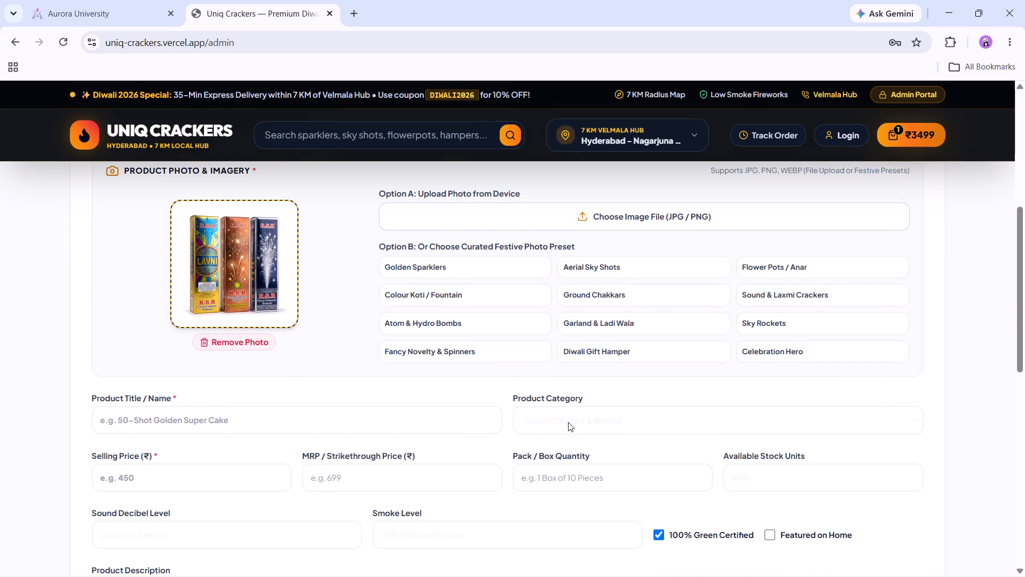
pyautogui.click(567, 422)
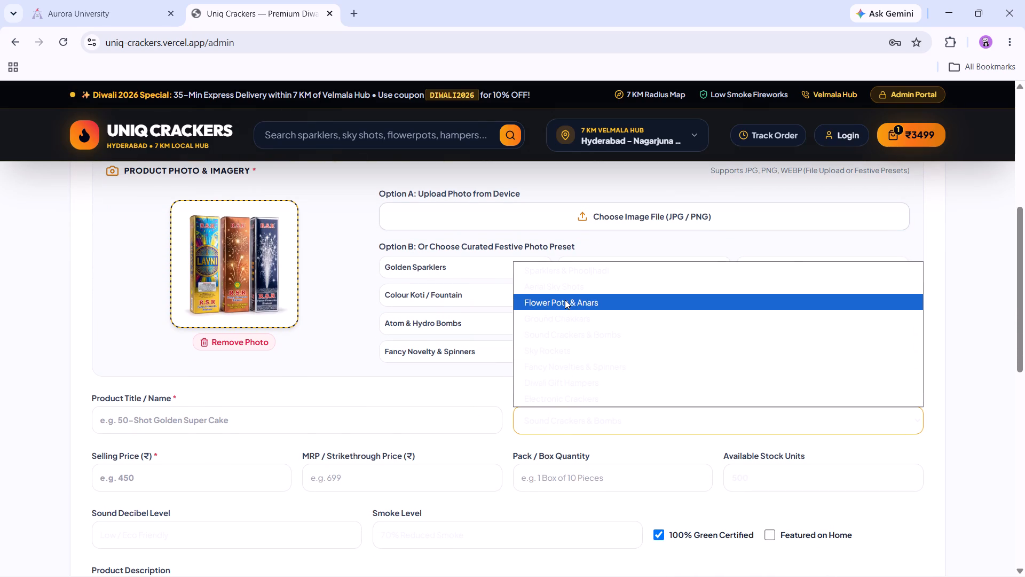
pyautogui.click(565, 300)
# Enter RSR FLOWER POTS as the product title.
pyautogui.click(381, 425)
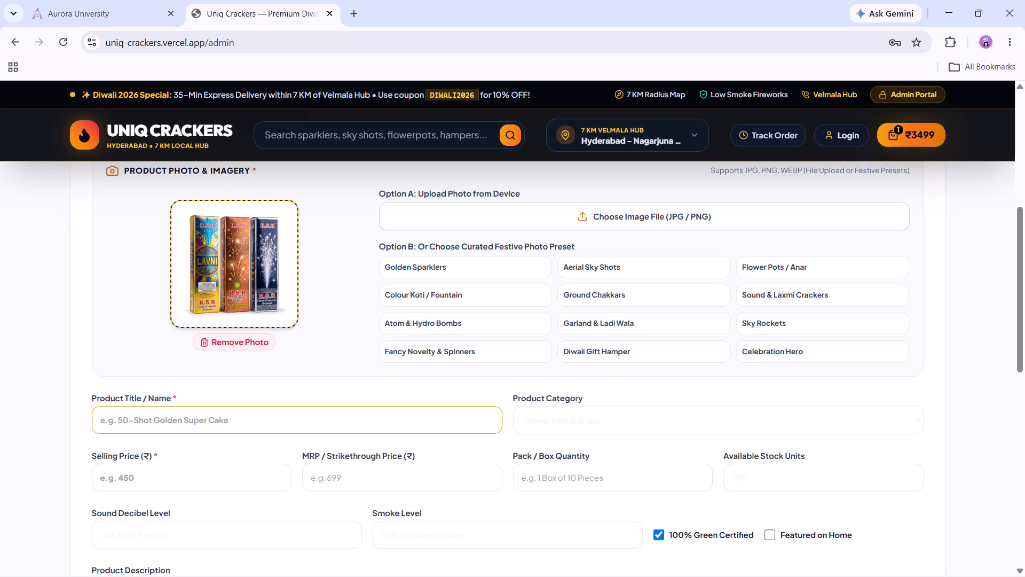
pyautogui.write('RSR')
pyautogui.press('space')
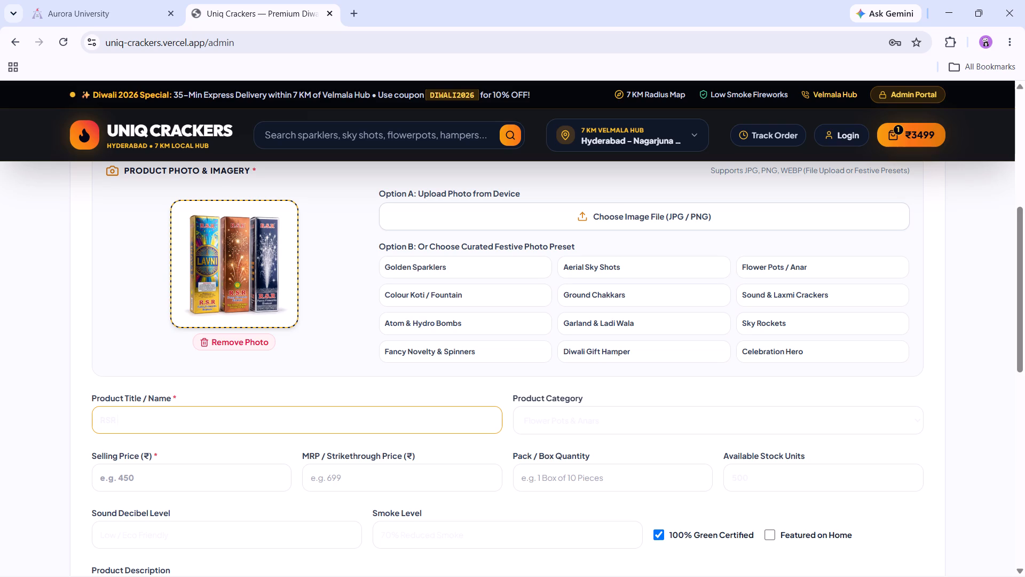
pyautogui.write('FLOWER POTS')
# Set the selling price to ₹500 and publish the RSR FLOWER POTS product to the live storefront.
pyautogui.scroll(-4, 381, 425)
pyautogui.click(248, 181)
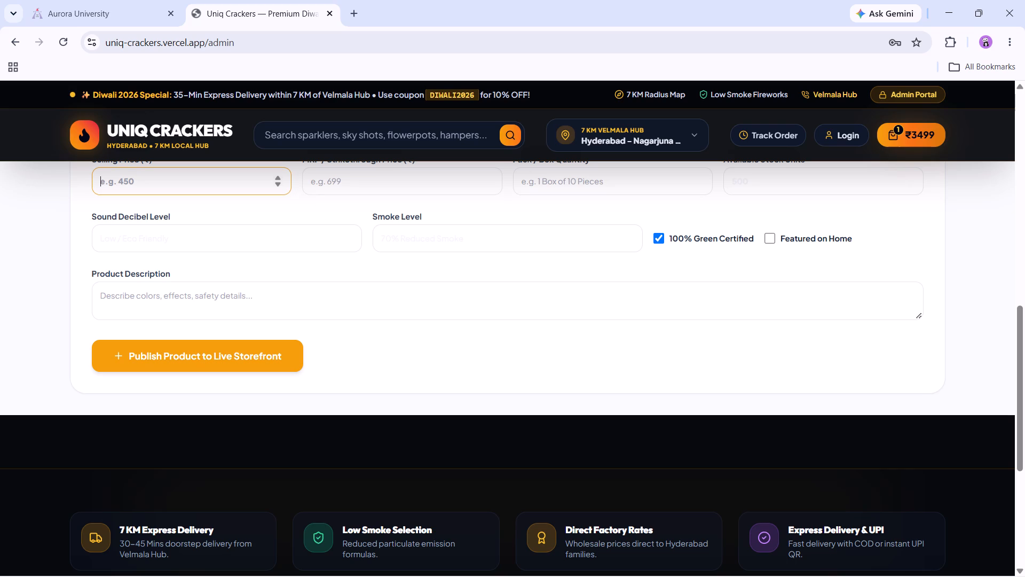
pyautogui.write('500')
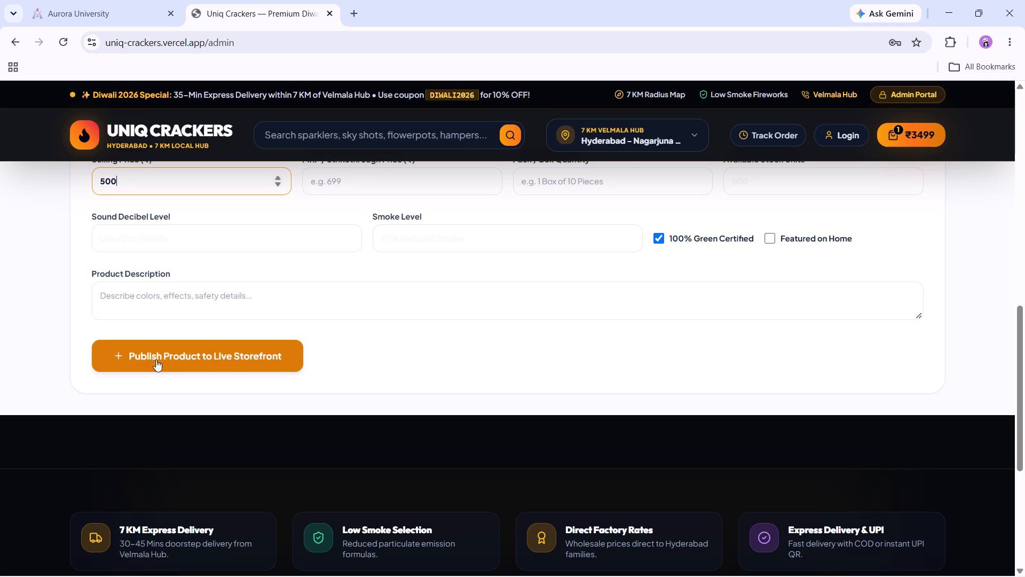
pyautogui.click(156, 360)
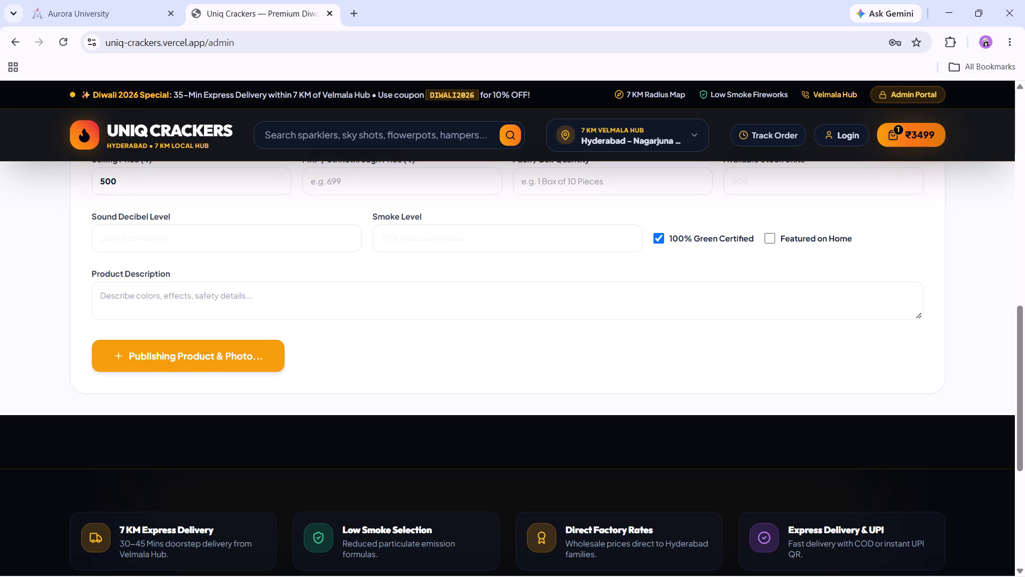
# Start another new product and upload Gemini_Generated_Image_r0139yr0139yr013, the triangular peacock packs image, as its photo.
pyautogui.scroll(6, 263, 292)
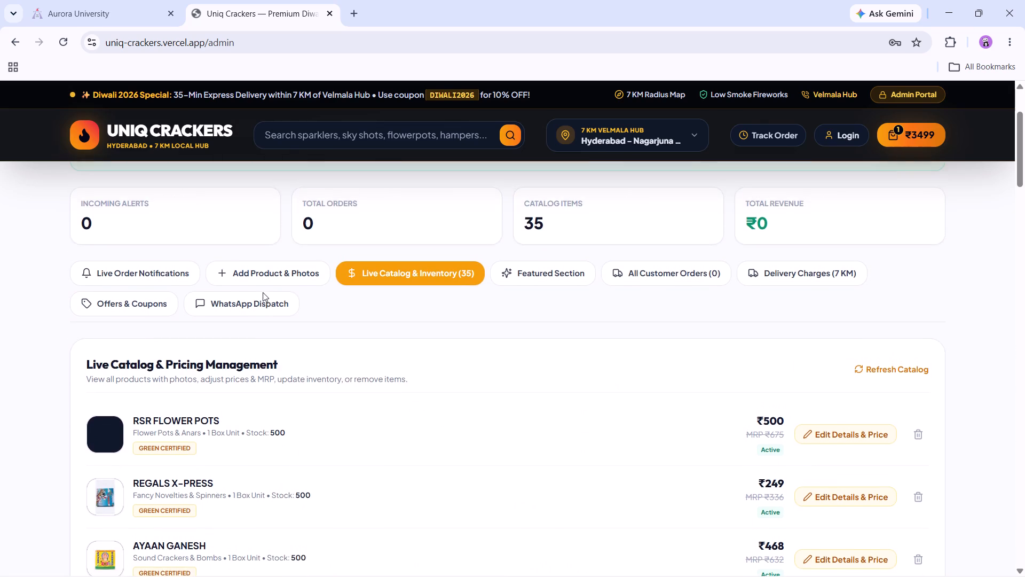
pyautogui.scroll(-1, 263, 292)
pyautogui.click(264, 207)
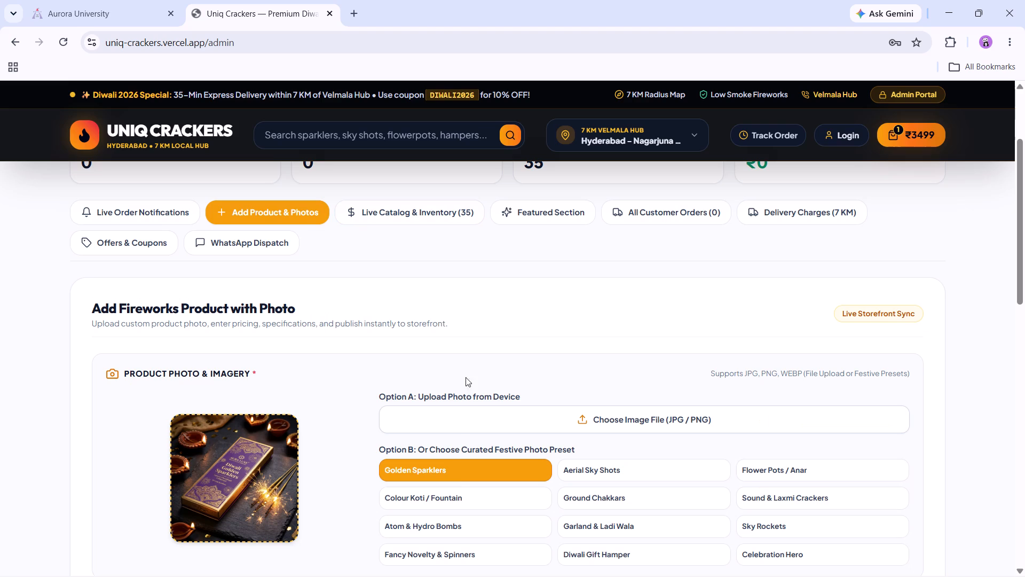
pyautogui.click(461, 424)
pyautogui.scroll(-11, 242, 209)
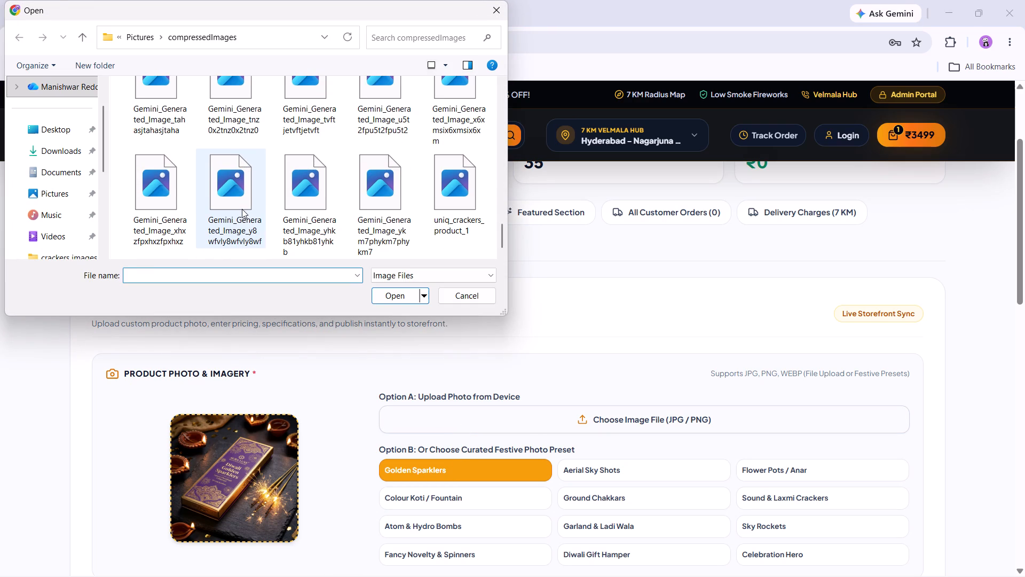
pyautogui.click(247, 200)
pyautogui.press('Up')
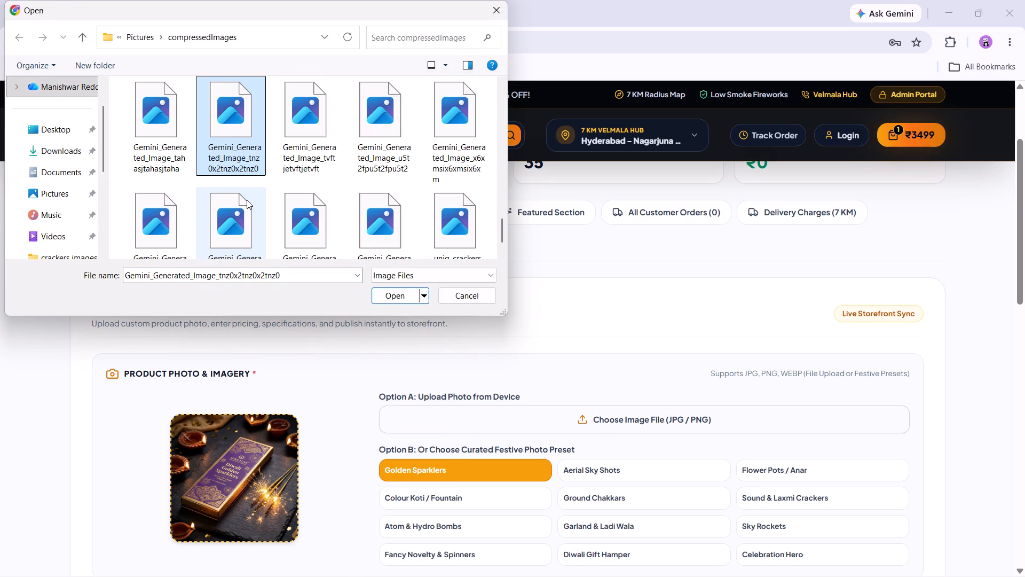
pyautogui.press('Up')
pyautogui.press('Right')
pyautogui.press('Right')
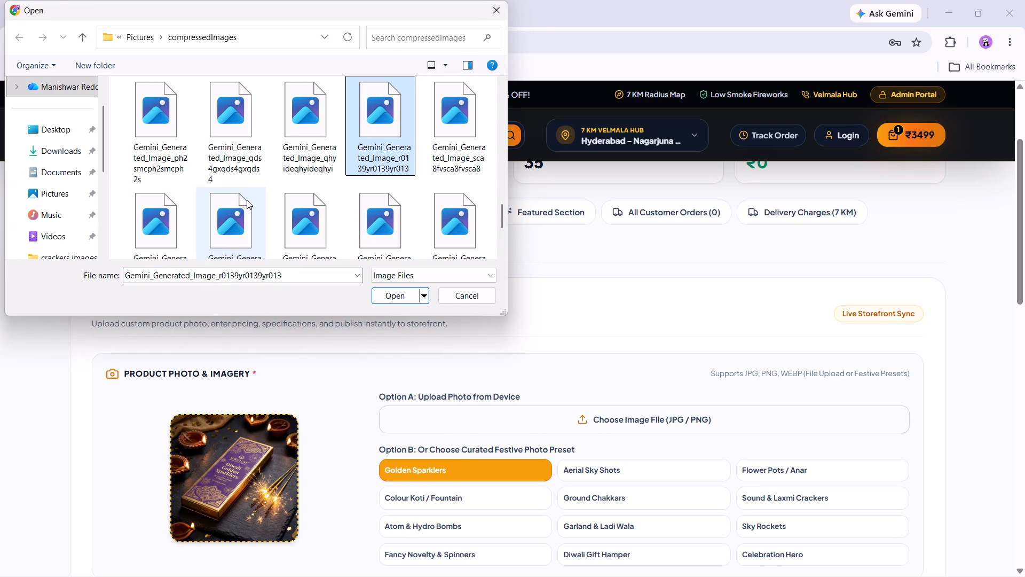
pyautogui.press('Return')
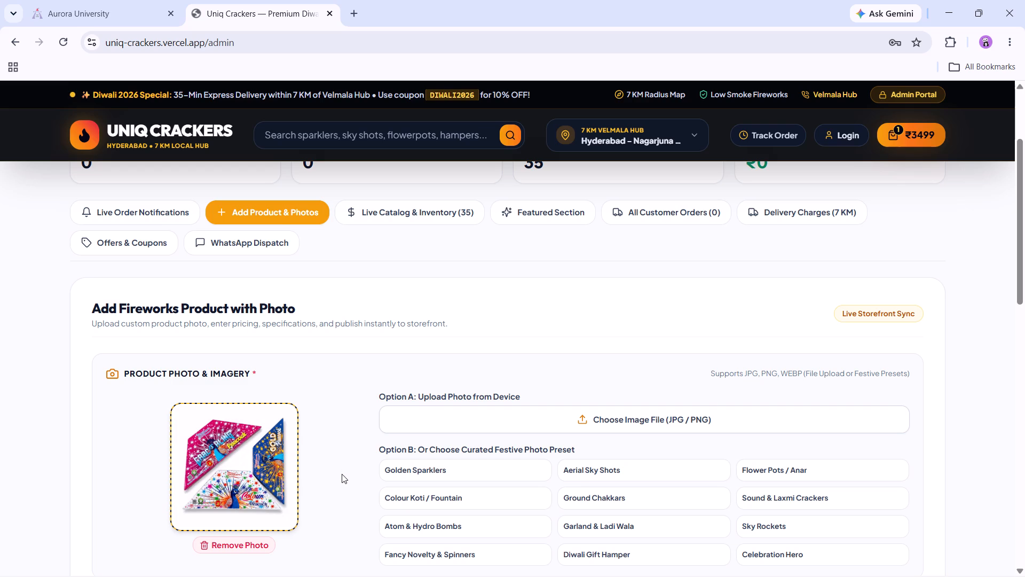
pyautogui.scroll(-1, 342, 474)
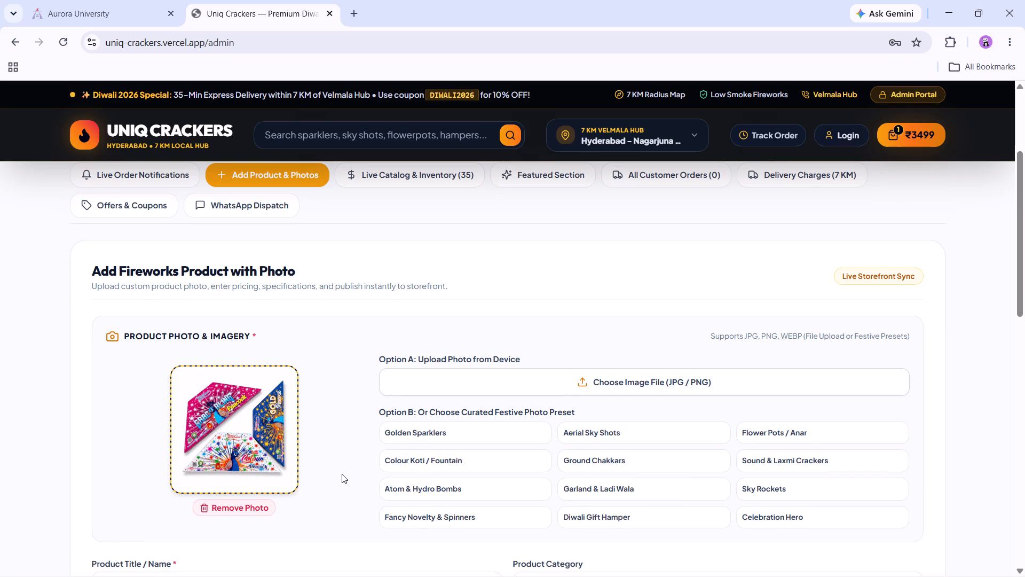
pyautogui.scroll(-1, 342, 474)
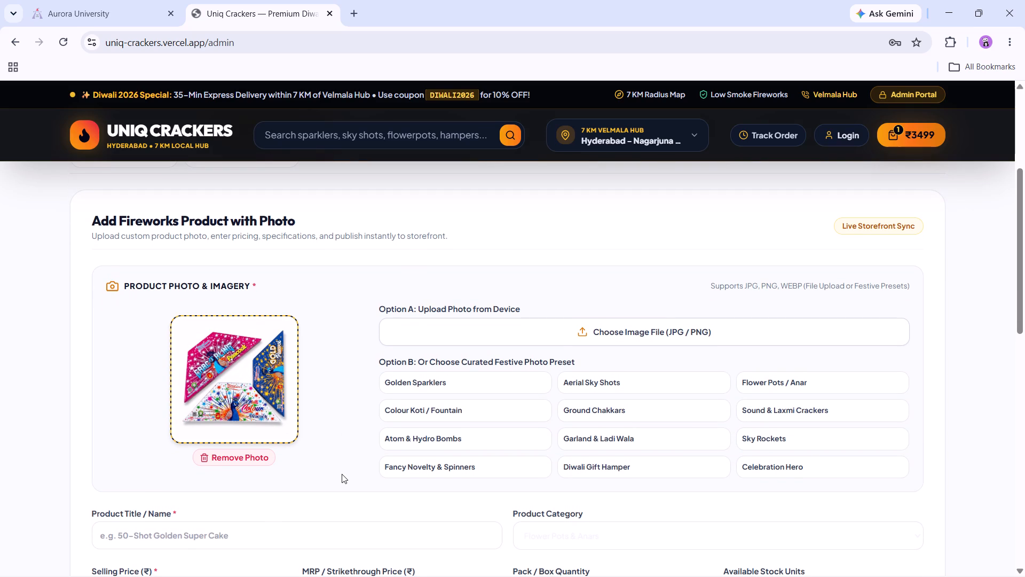
# Check the live catalog and inventory for an existing listing that matches the triangular peacock packs.
pyautogui.scroll(-1, 342, 474)
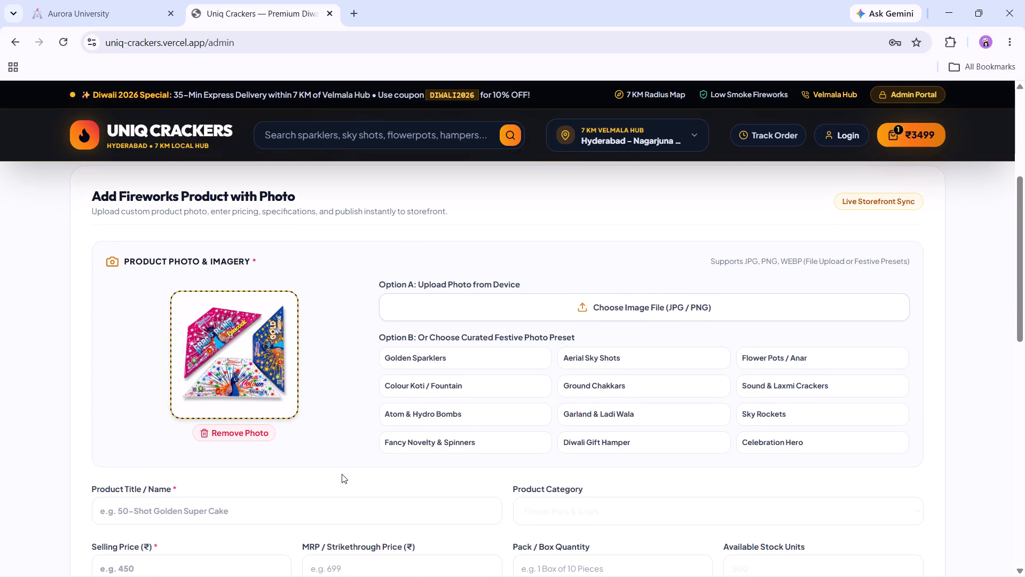
pyautogui.scroll(-1, 342, 474)
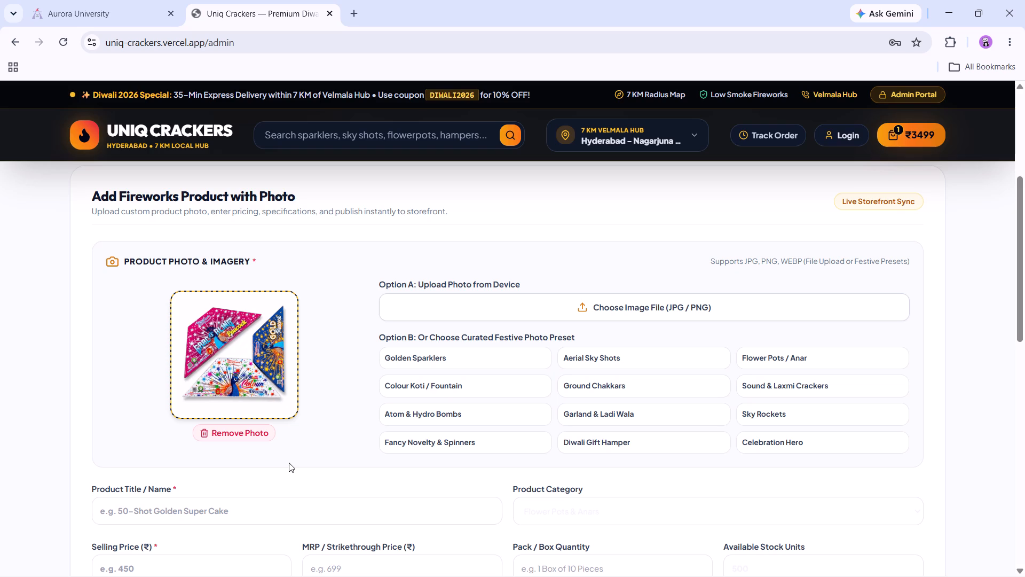
pyautogui.scroll(2, 321, 292)
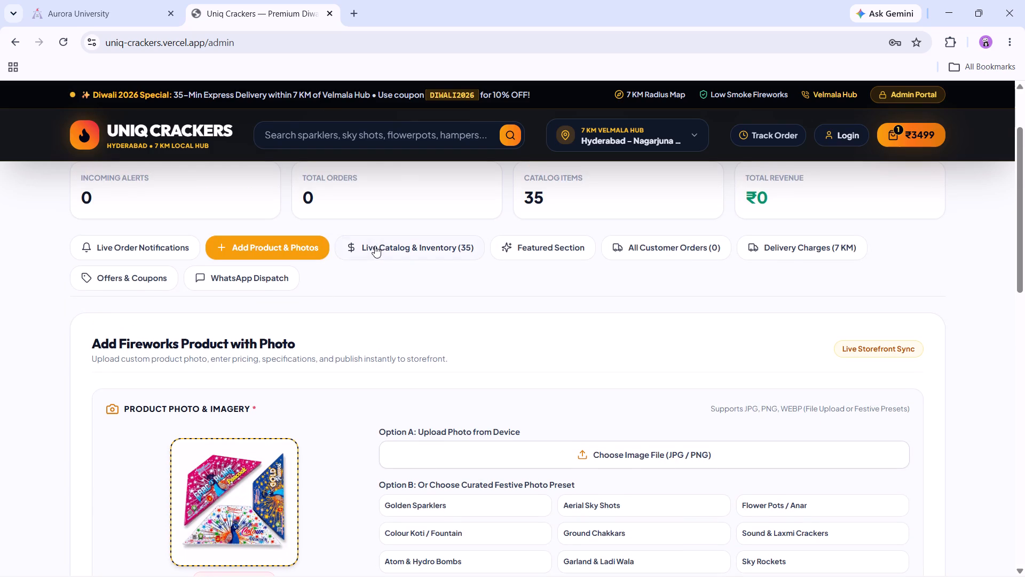
pyautogui.click(375, 246)
pyautogui.scroll(-2, 359, 393)
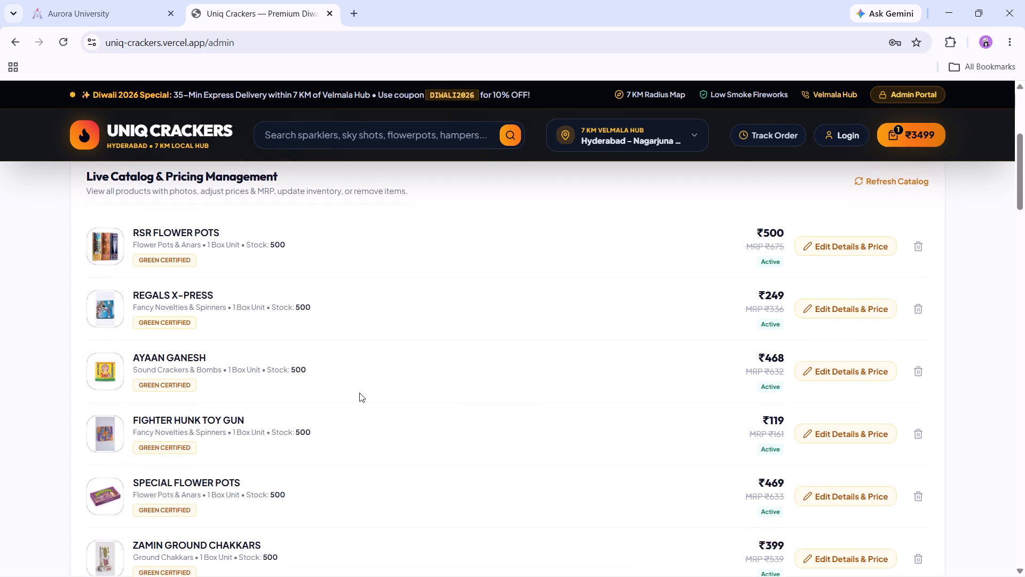
pyautogui.scroll(-5, 359, 393)
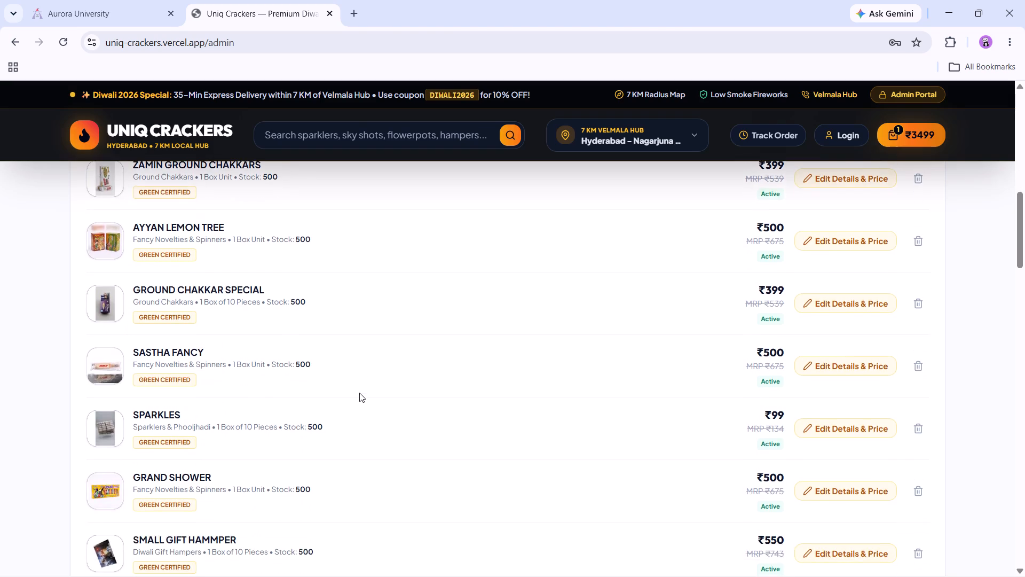
pyautogui.scroll(-5, 359, 393)
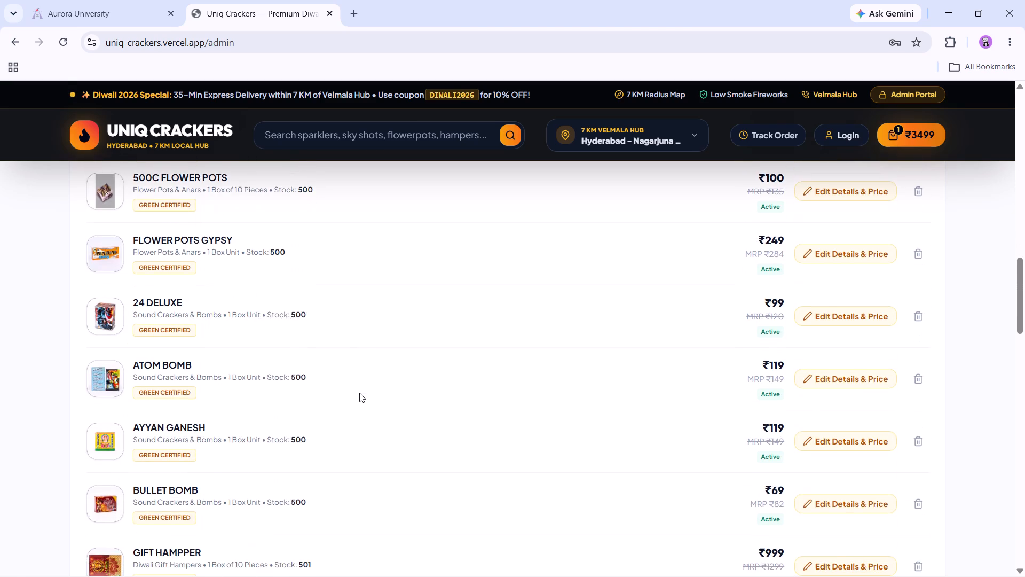
pyautogui.scroll(-5, 359, 393)
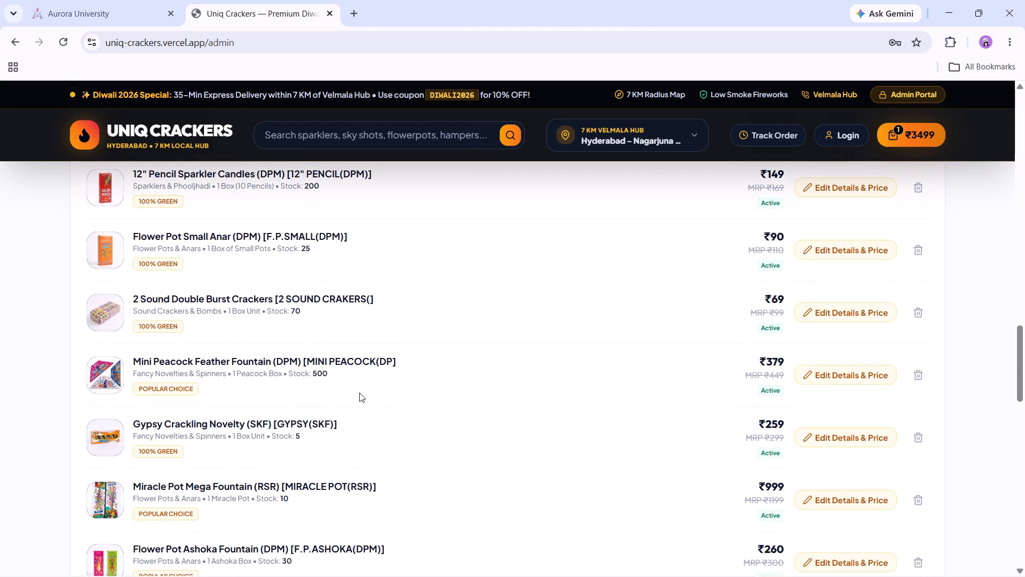
pyautogui.scroll(-1, 359, 393)
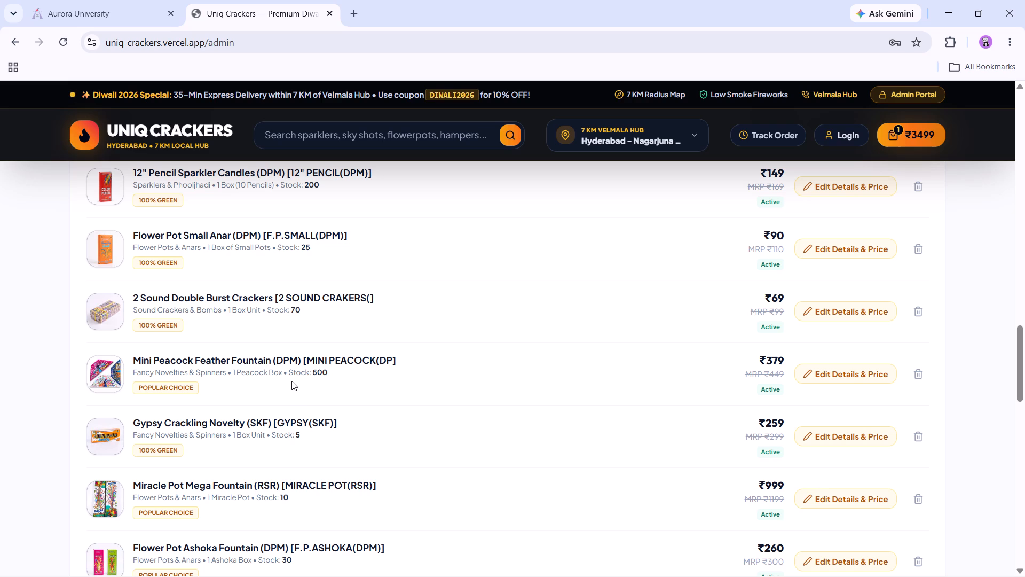
pyautogui.scroll(14, 302, 379)
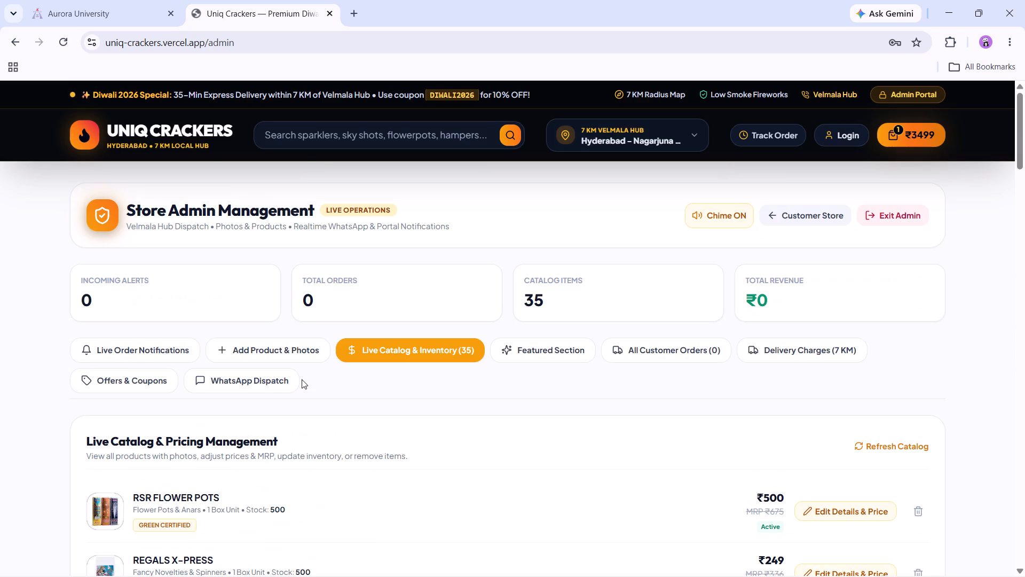
# Return to the new product form and replace its photo with the Sunflower Colour Koti Deluxe image from the compressedImages folder.
pyautogui.click(273, 352)
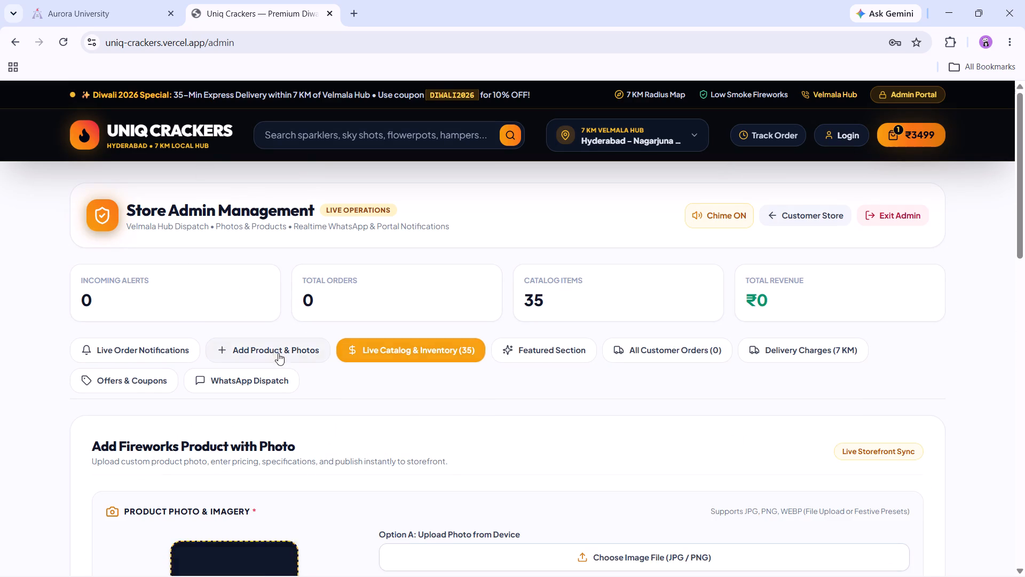
pyautogui.scroll(-3, 346, 469)
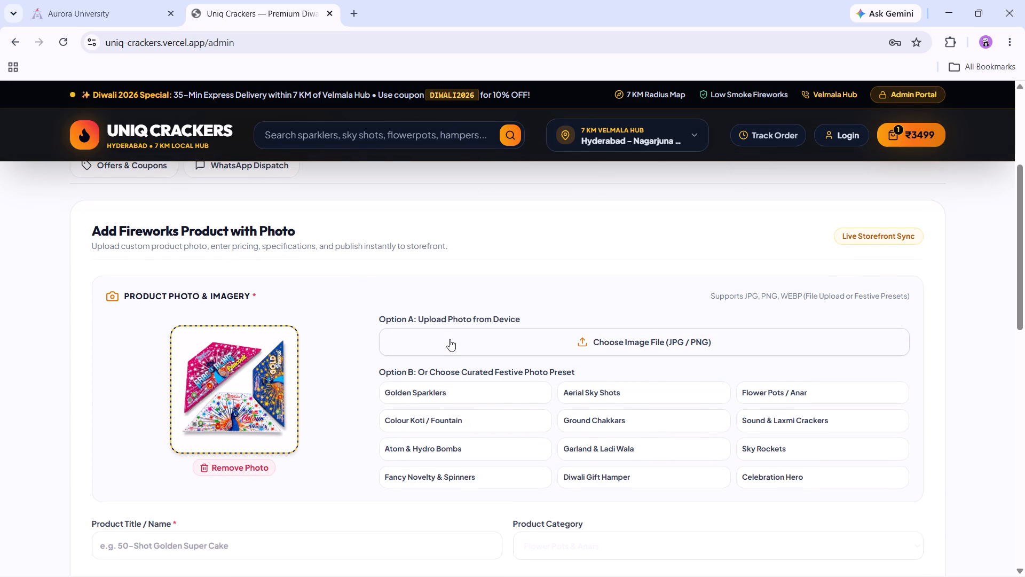
pyautogui.click(450, 339)
pyautogui.scroll(-11, 391, 228)
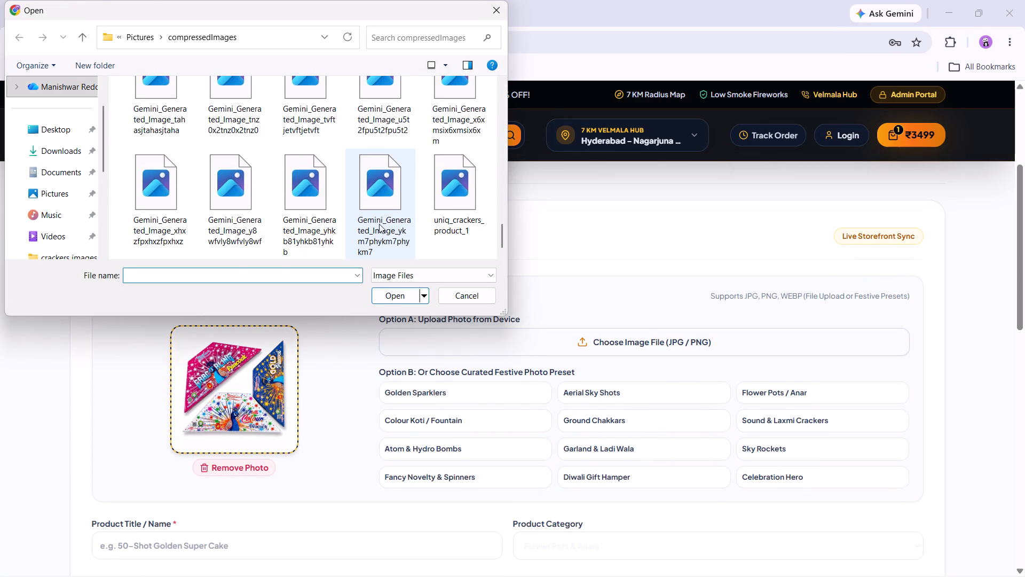
pyautogui.click(310, 208)
pyautogui.press('Down')
pyautogui.press('Up')
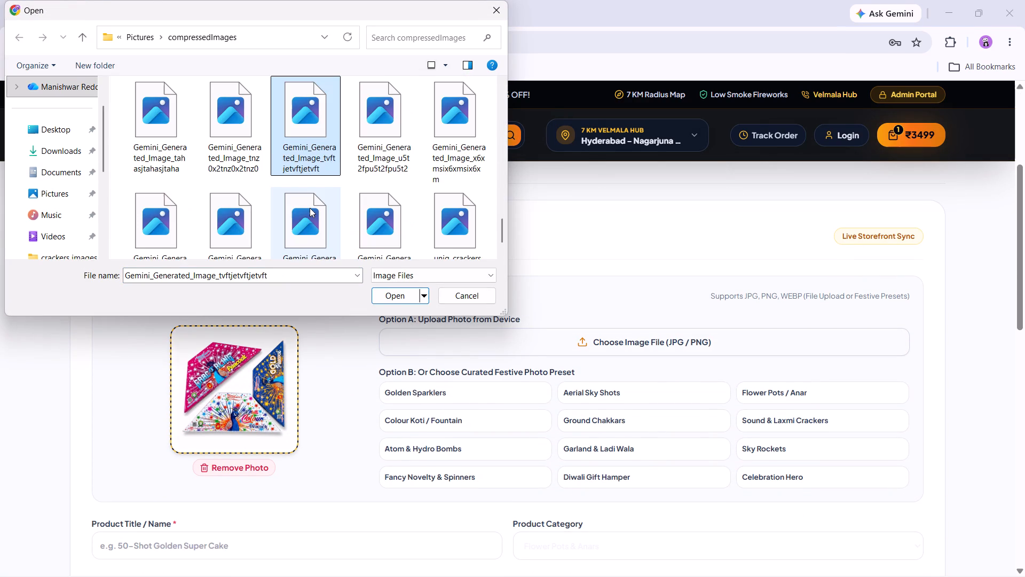
pyautogui.press('Up')
pyautogui.press('Return')
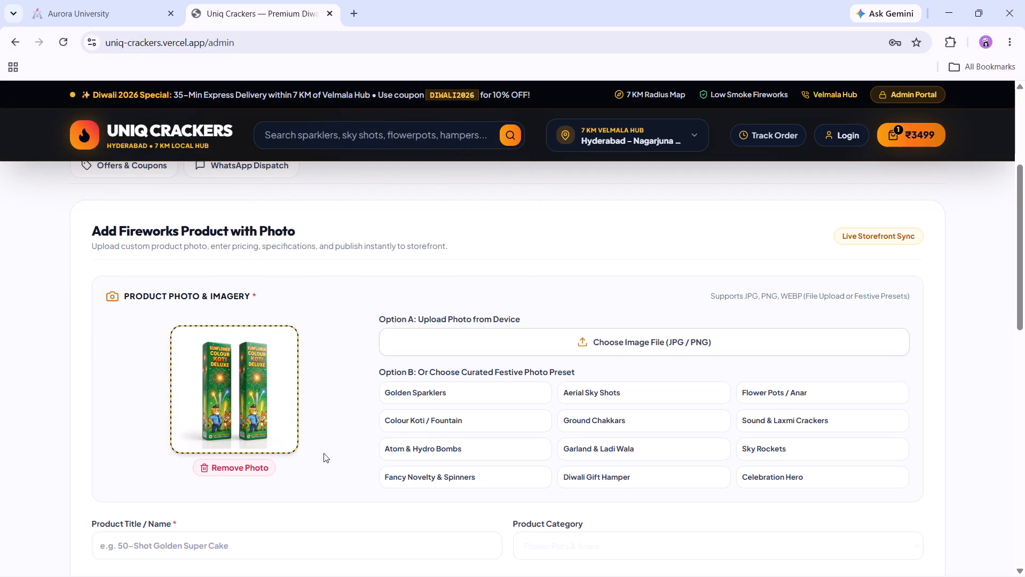
# Enter the product title for the Sunflower Colour Koti Deluxe packs.
pyautogui.scroll(-1, 324, 453)
pyautogui.scroll(-1, 242, 474)
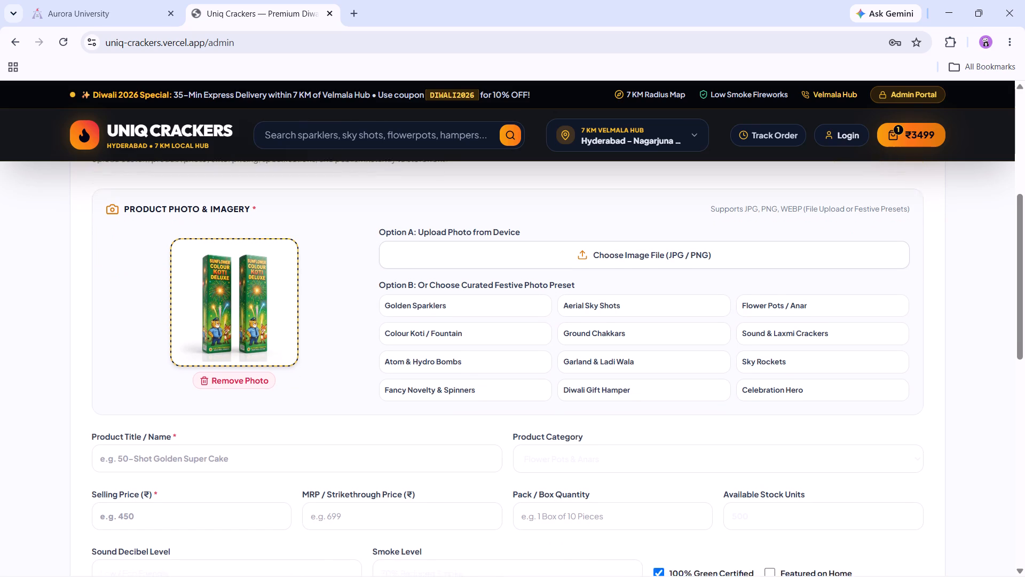
pyautogui.scroll(-2, 242, 474)
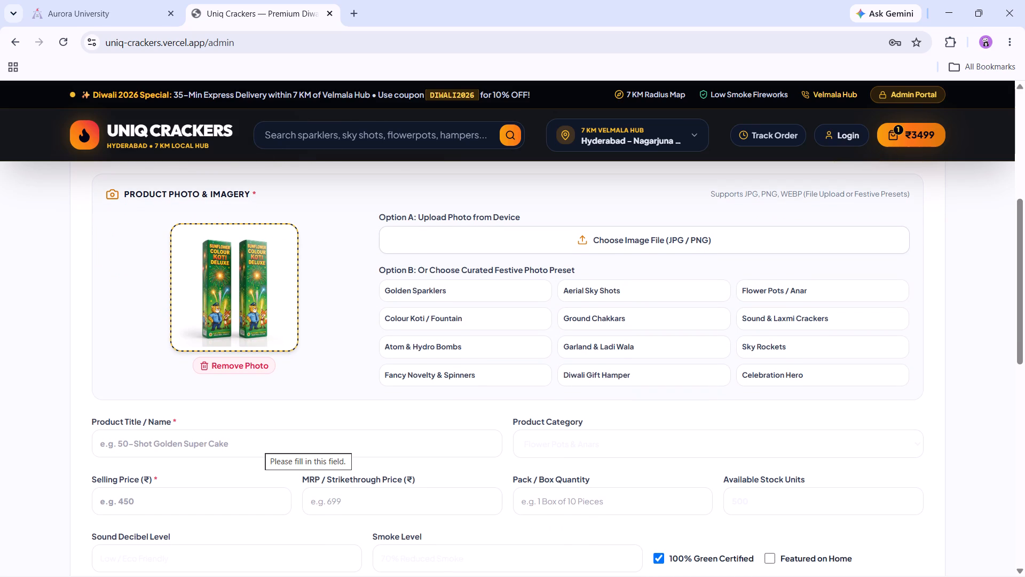
pyautogui.scroll(-1, 258, 443)
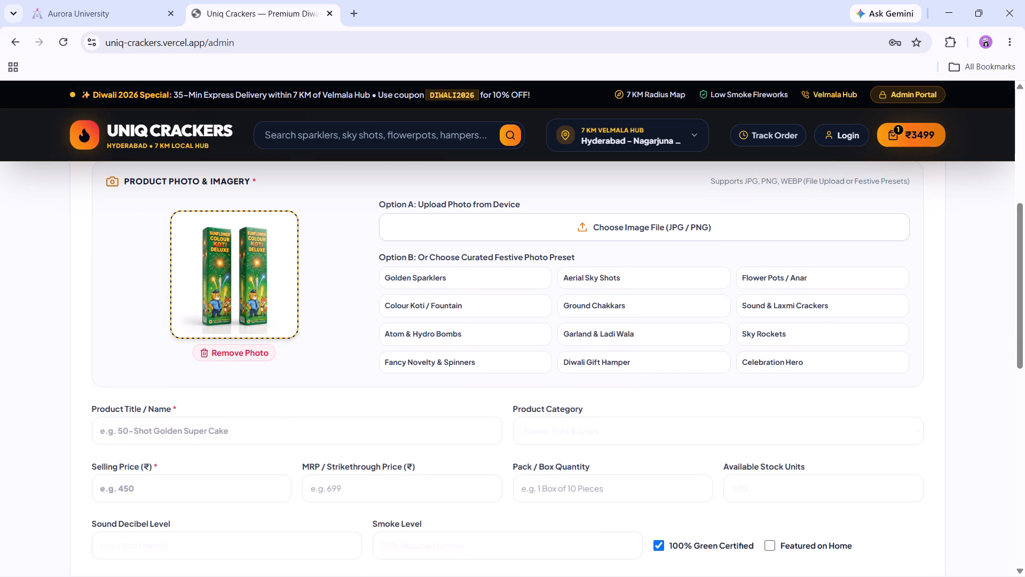
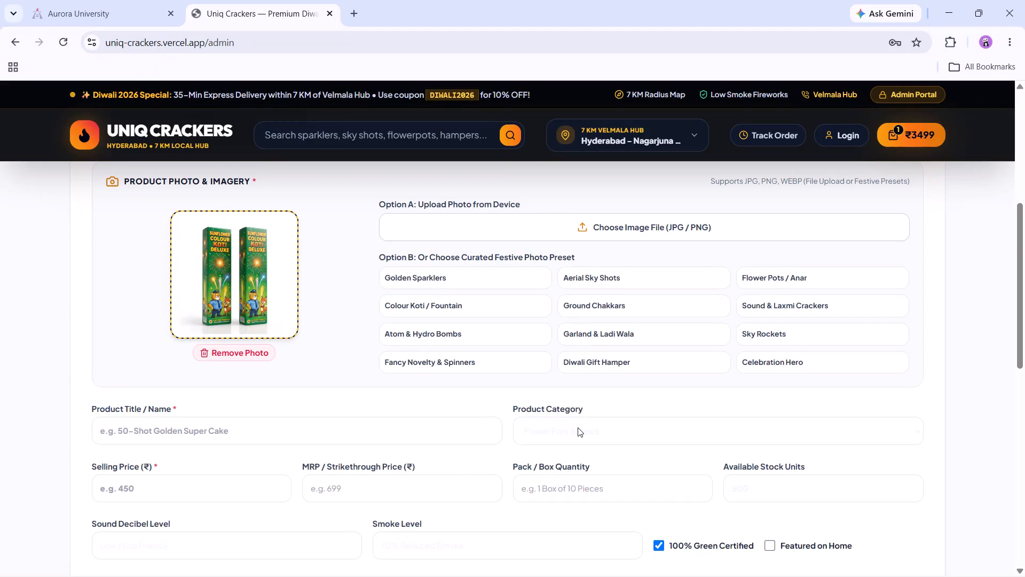
# Set the product category to Flower Pots & Anars.
pyautogui.click(577, 430)
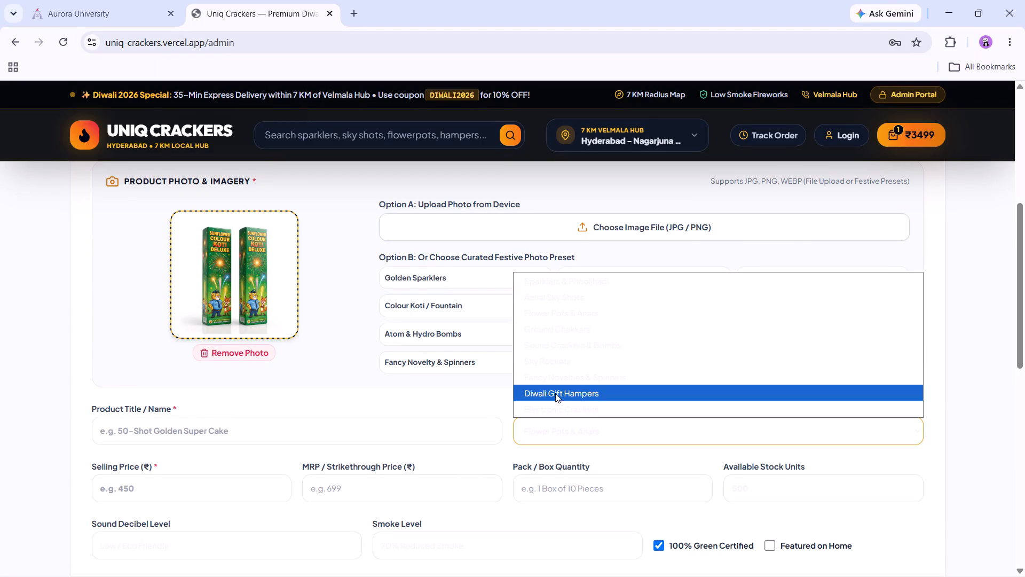
pyautogui.click(550, 312)
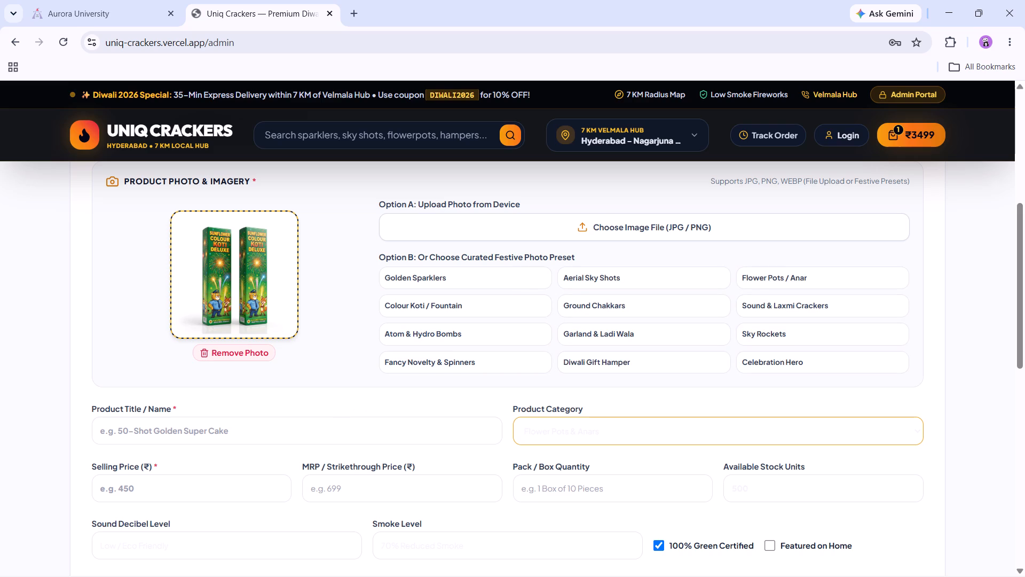
# Enter SUNFLOWER COLOR KOTI DELUXE as the product title.
pyautogui.click(329, 434)
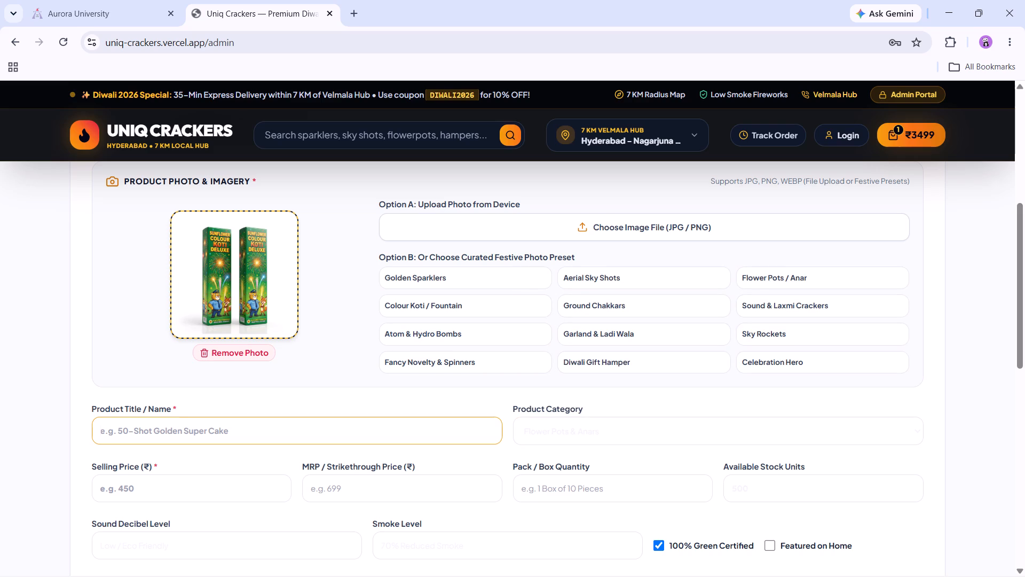
pyautogui.write('SU')
pyautogui.write('NFLOWER COLOR')
pyautogui.press('space')
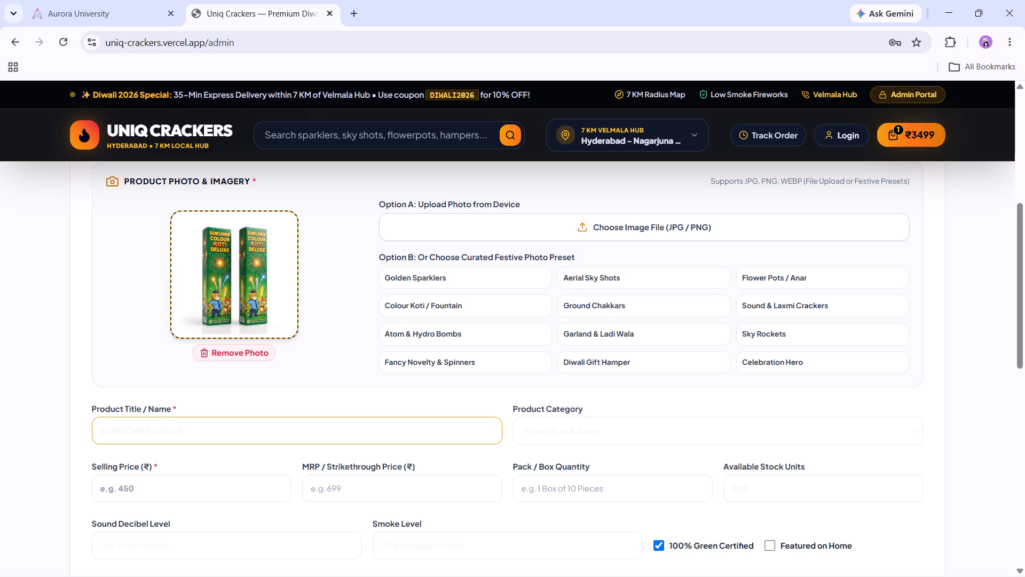
pyautogui.write('KOTI')
pyautogui.press('space')
pyautogui.write('DE')
pyautogui.write('LUX')
pyautogui.press('e')
pyautogui.hotkey('shift', 'Return')
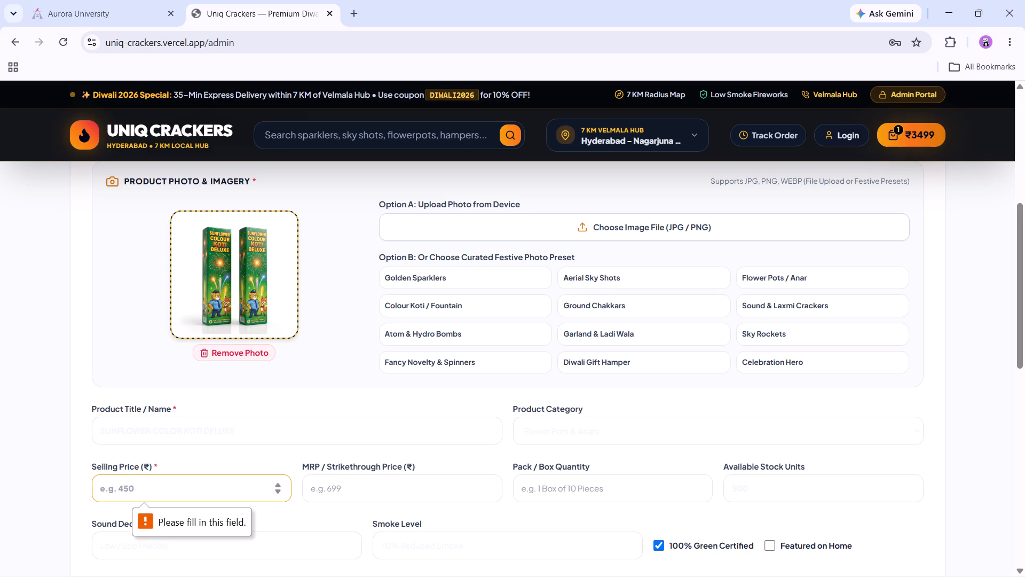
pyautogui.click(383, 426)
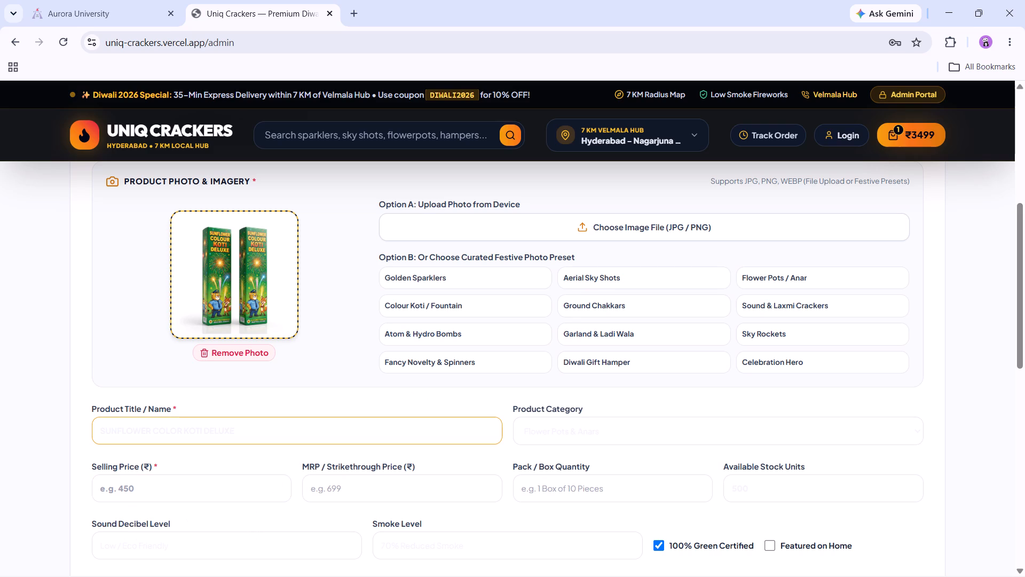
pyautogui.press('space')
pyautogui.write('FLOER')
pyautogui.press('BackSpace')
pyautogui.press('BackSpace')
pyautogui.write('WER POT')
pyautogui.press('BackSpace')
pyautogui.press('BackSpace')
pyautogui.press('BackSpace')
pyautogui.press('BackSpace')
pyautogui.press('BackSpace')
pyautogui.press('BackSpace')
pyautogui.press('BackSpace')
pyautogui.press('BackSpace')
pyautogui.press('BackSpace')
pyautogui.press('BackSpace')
# Set the selling price to ₹299 and publish the product to the live storefront.
pyautogui.scroll(-2, 563, 453)
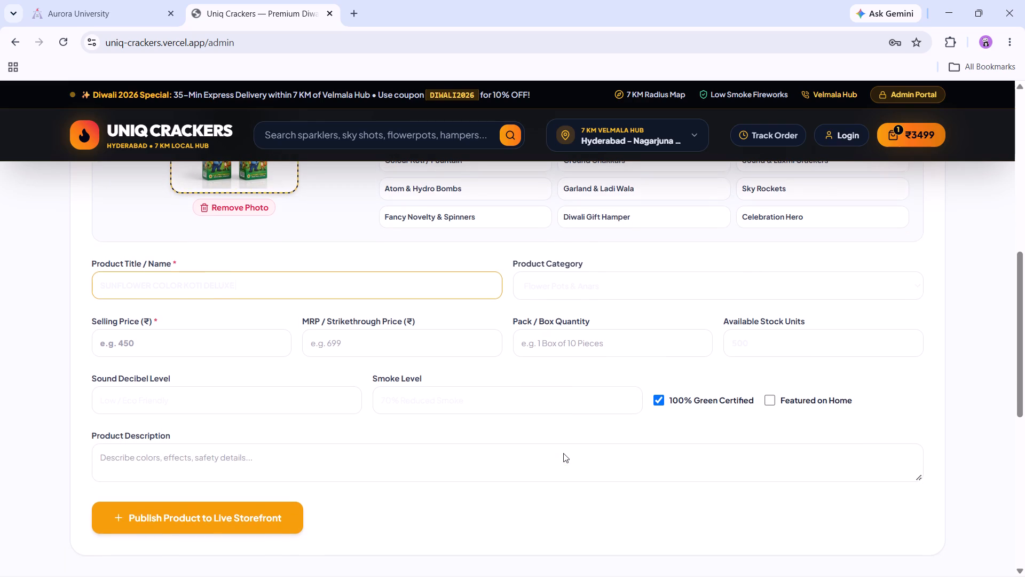
pyautogui.click(228, 349)
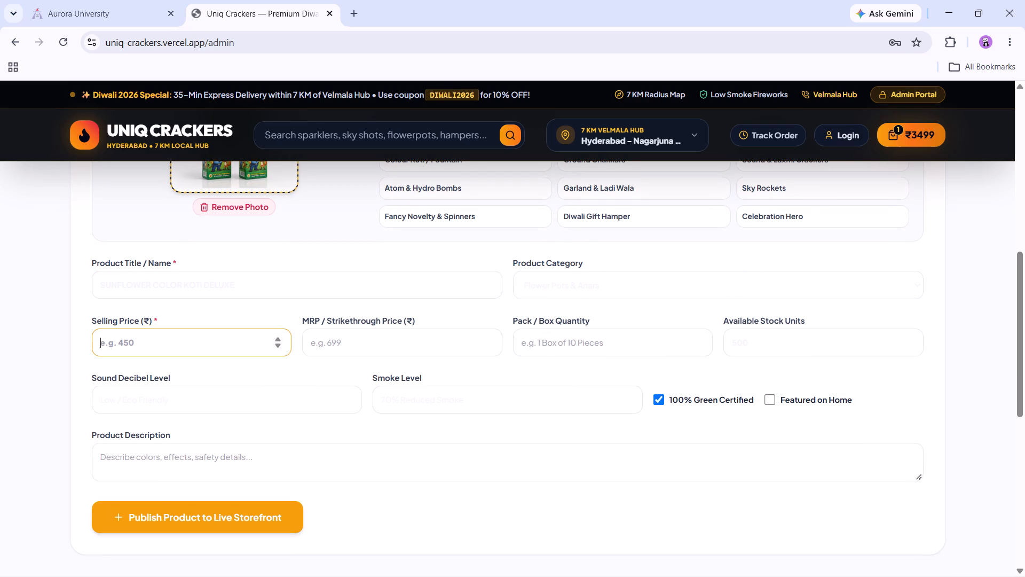
pyautogui.write('299')
pyautogui.click(147, 512)
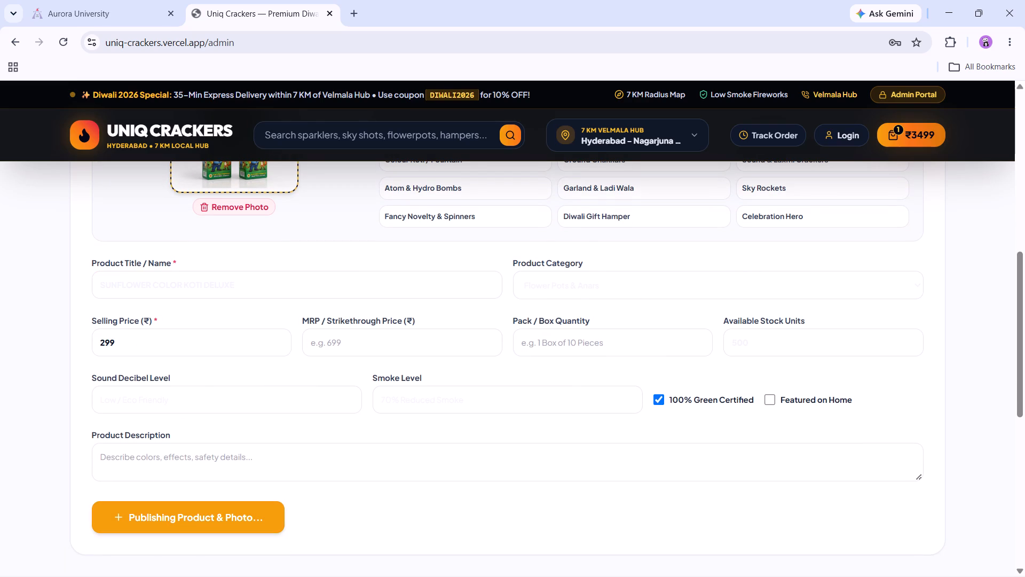
# Start another new product and choose Gemini_Generated_Image_qds4gxqds4gxqds4 from the compressedImages folder as its photo.
pyautogui.scroll(1, 224, 443)
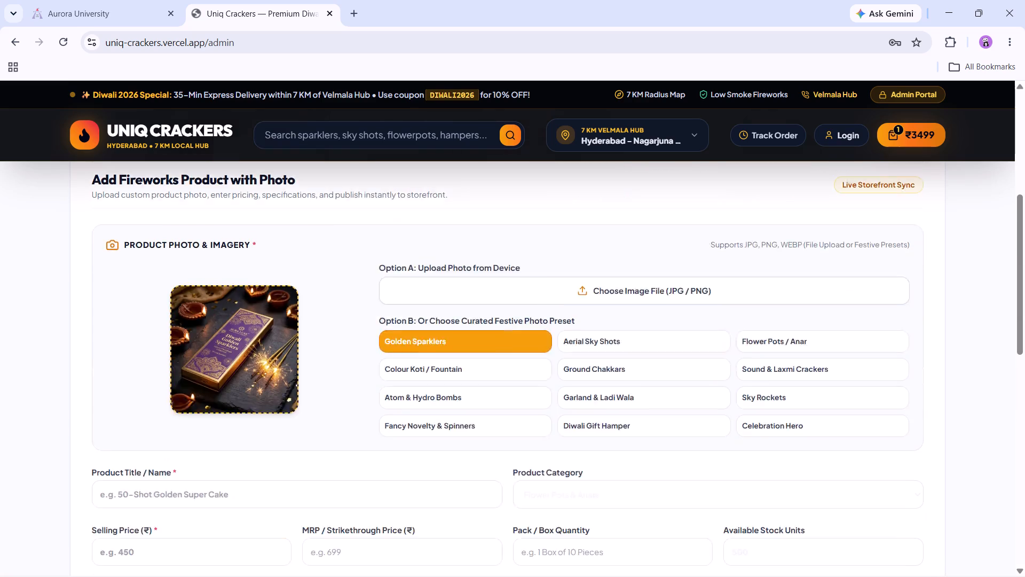
pyautogui.scroll(1, 224, 443)
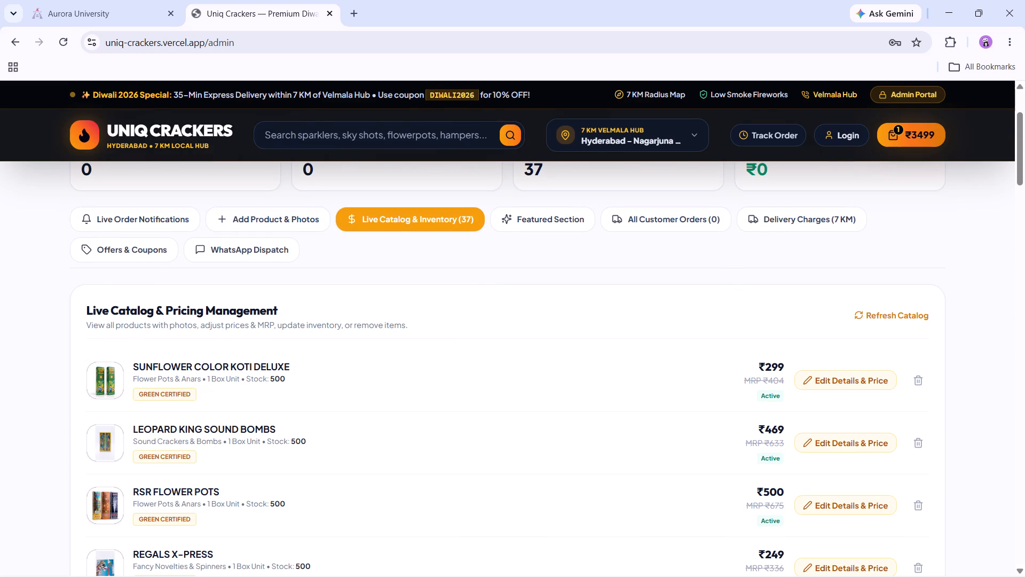
pyautogui.scroll(1, 239, 478)
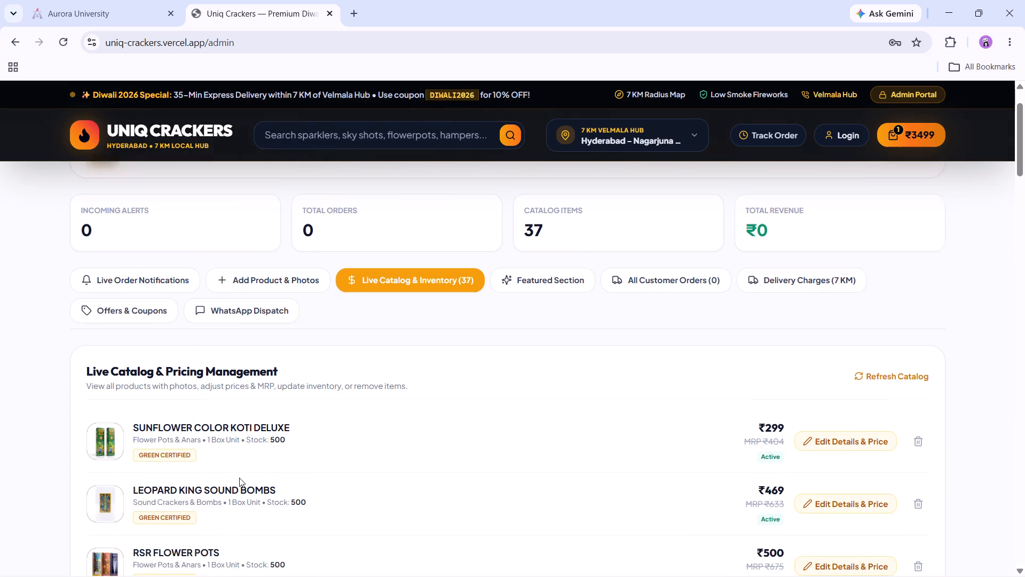
pyautogui.scroll(2, 239, 478)
pyautogui.click(230, 343)
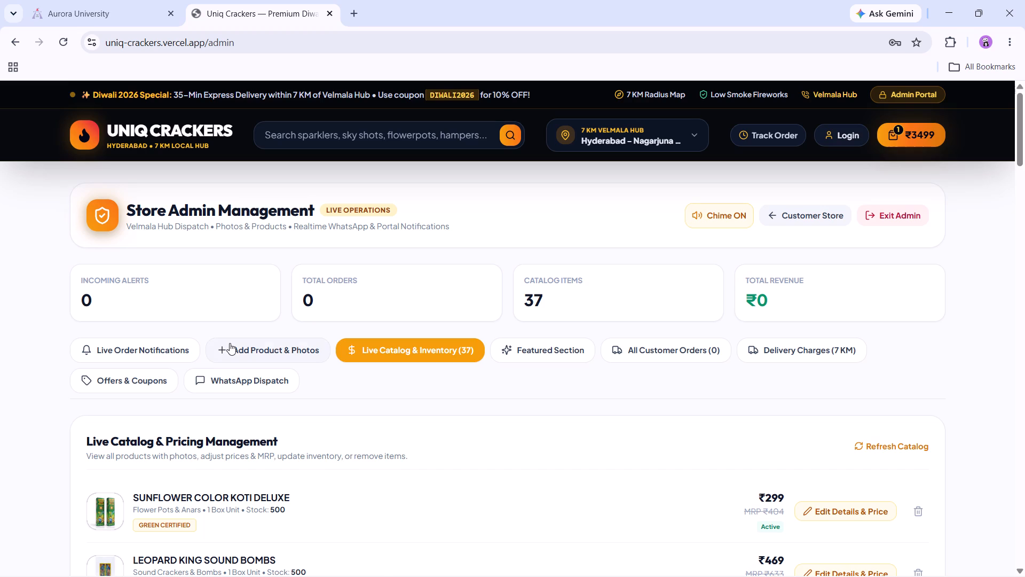
pyautogui.scroll(-2, 259, 410)
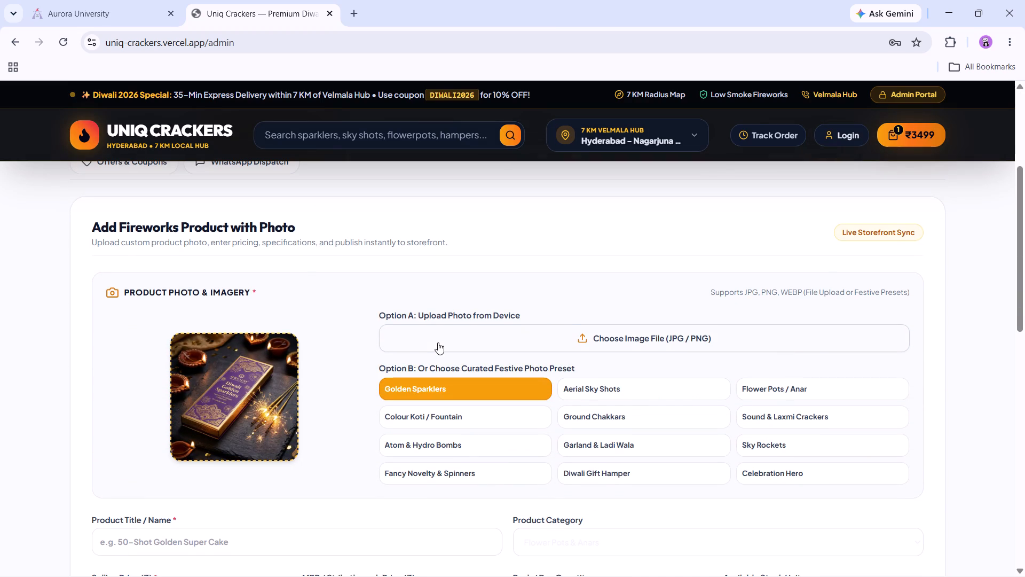
pyautogui.click(438, 342)
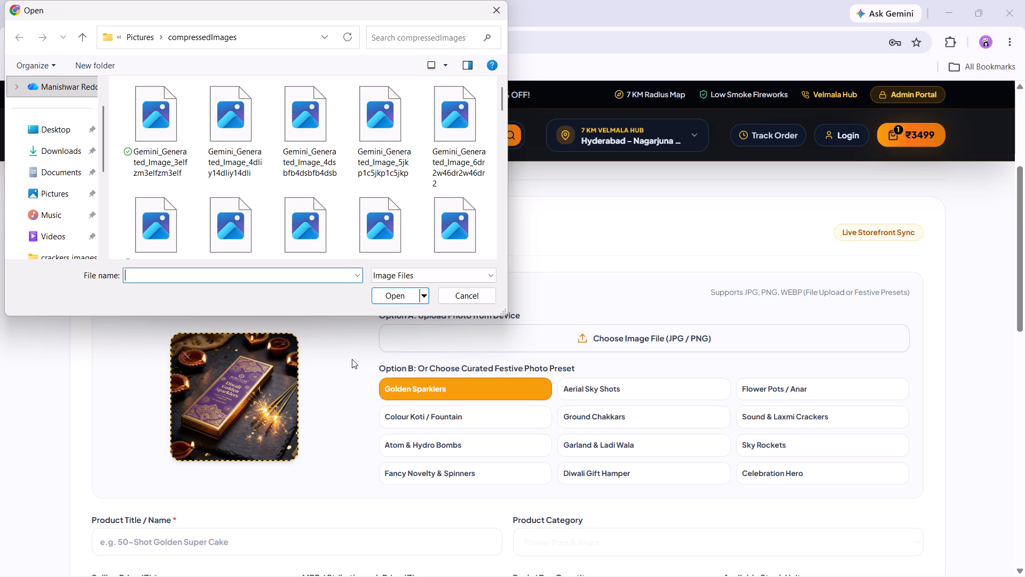
pyautogui.scroll(-19, 287, 231)
pyautogui.click(246, 222)
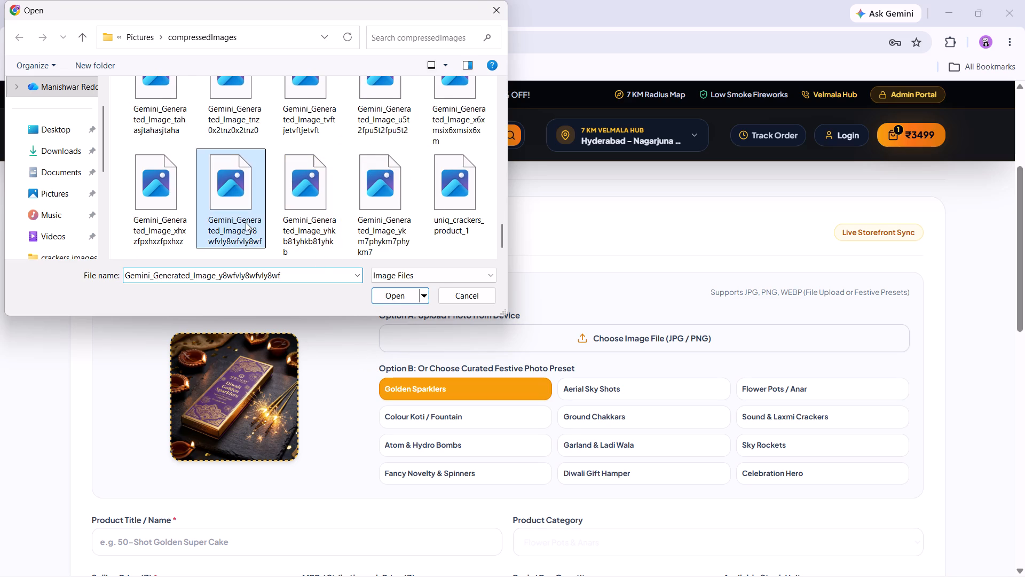
pyautogui.press('Up')
pyautogui.press('Up')
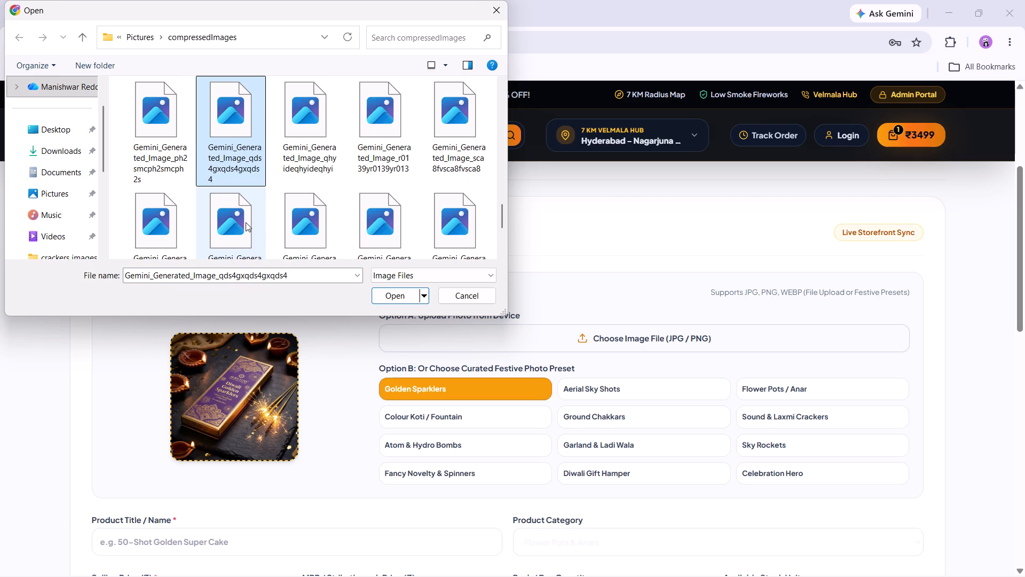
pyautogui.press('Return')
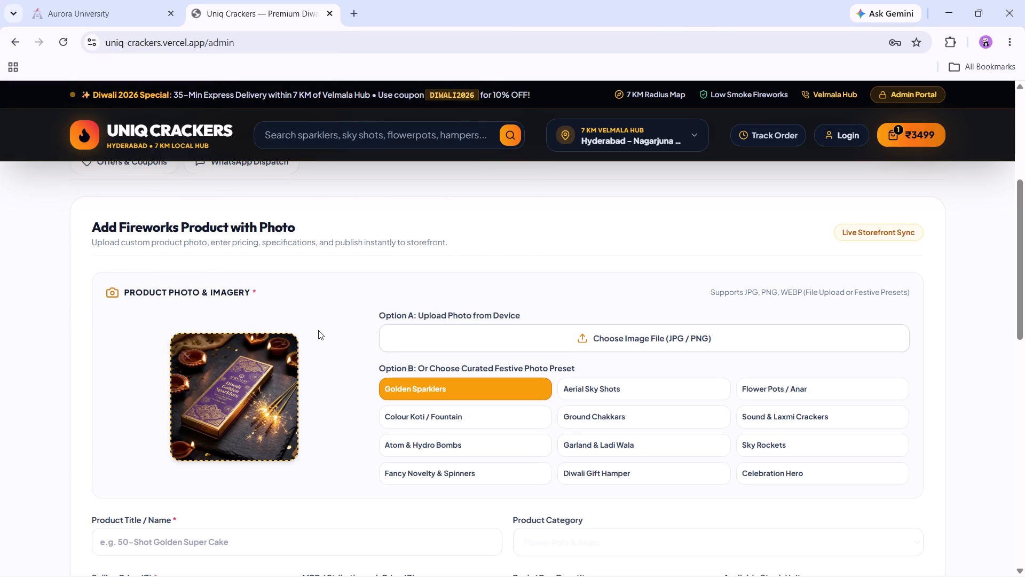
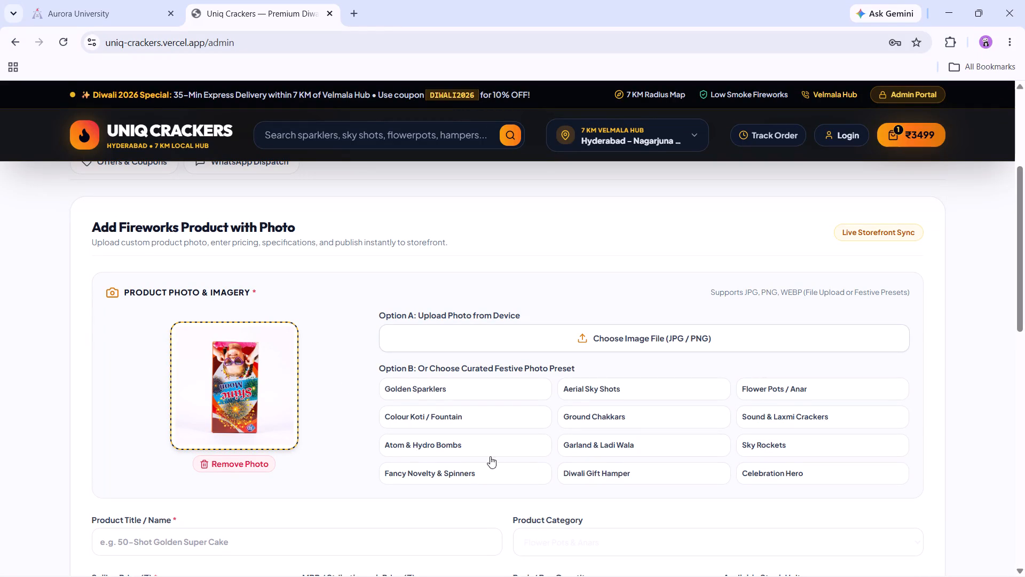
# Enter SHINE MOON as the product title.
pyautogui.scroll(-2, 550, 456)
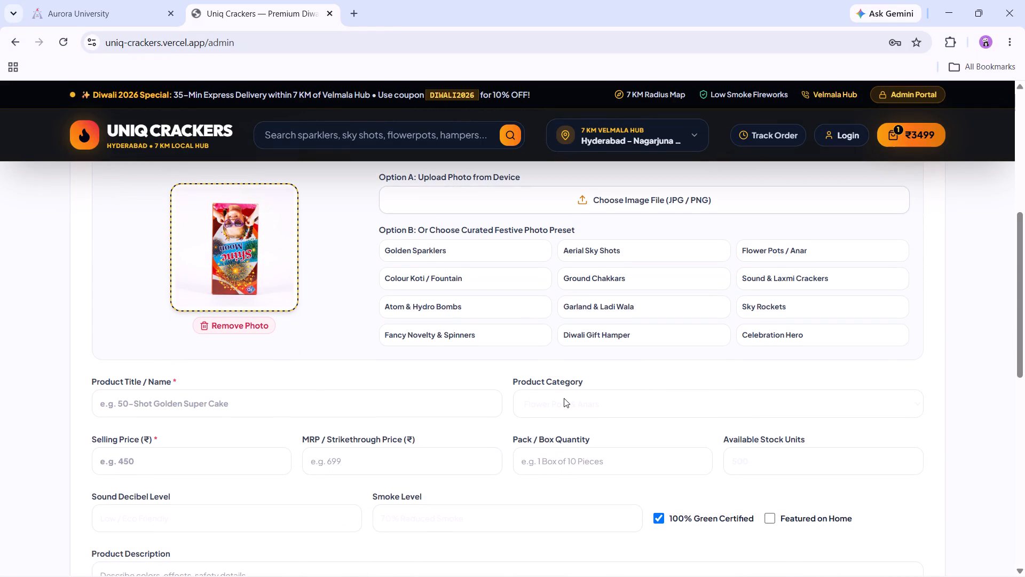
pyautogui.click(412, 415)
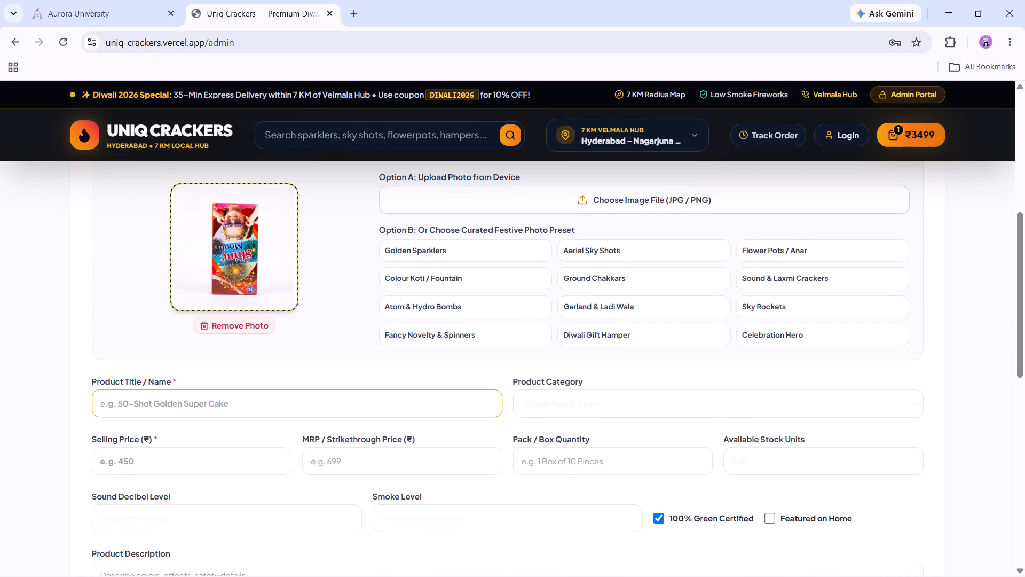
pyautogui.write('SH')
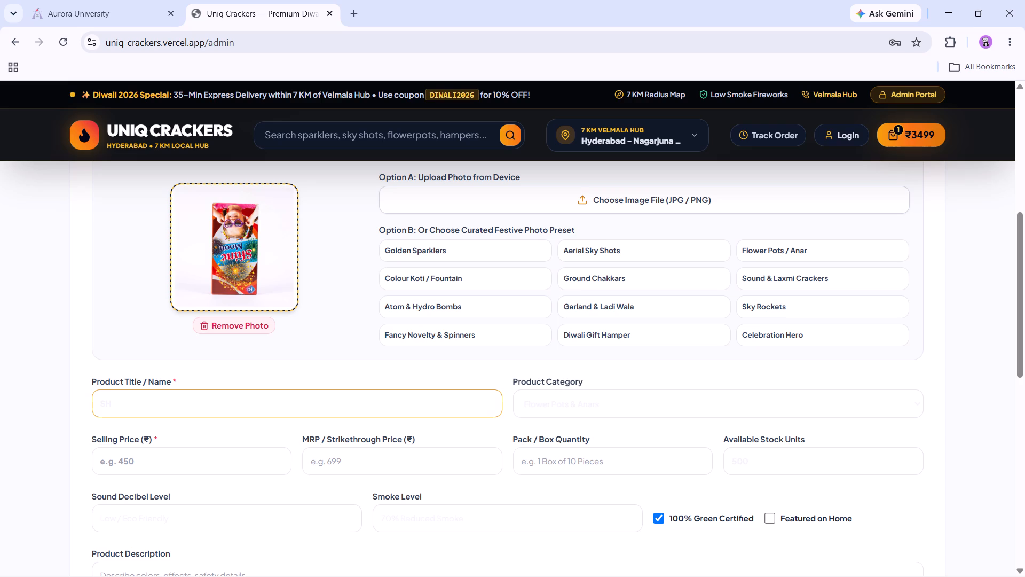
pyautogui.write('IN')
pyautogui.write('E MOON')
# Set the product category to Fancy Novelties & Spinners.
pyautogui.click(628, 410)
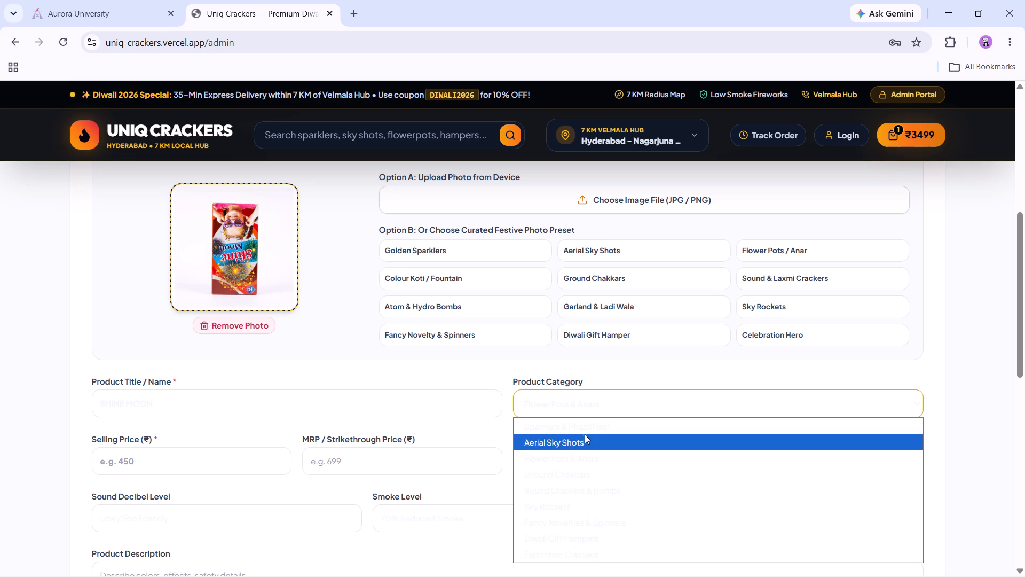
pyautogui.click(574, 525)
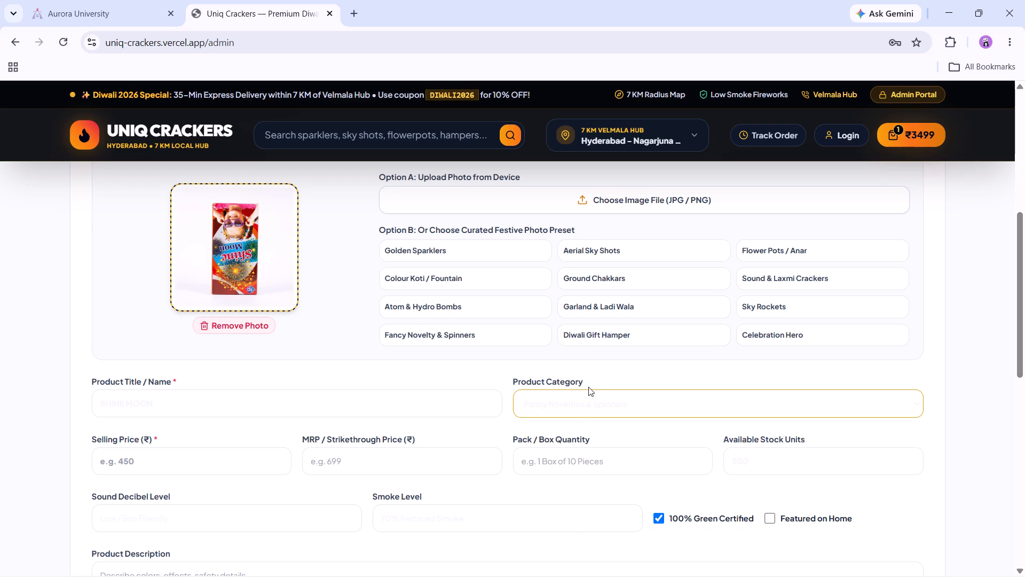
pyautogui.click(578, 400)
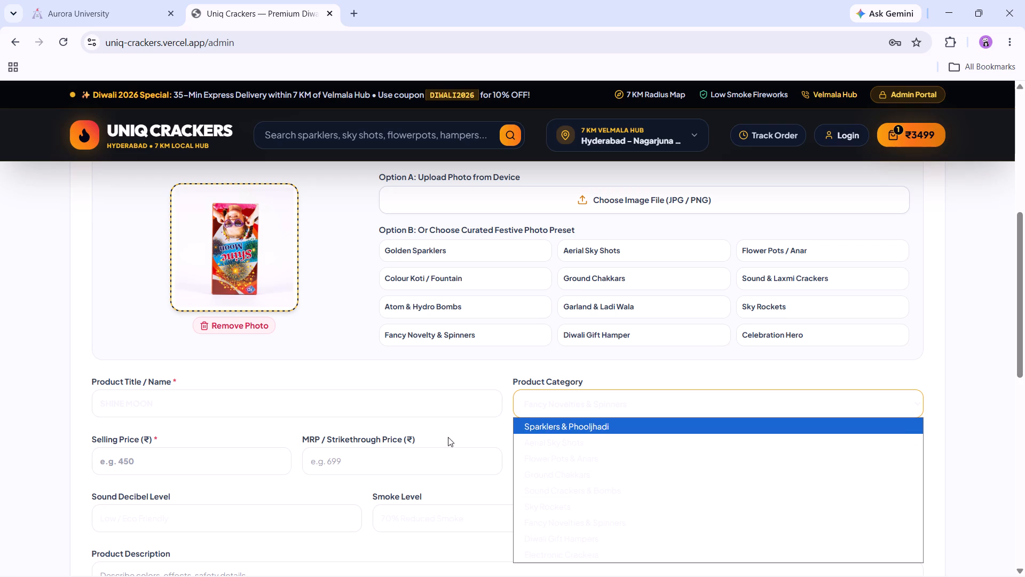
pyautogui.click(466, 435)
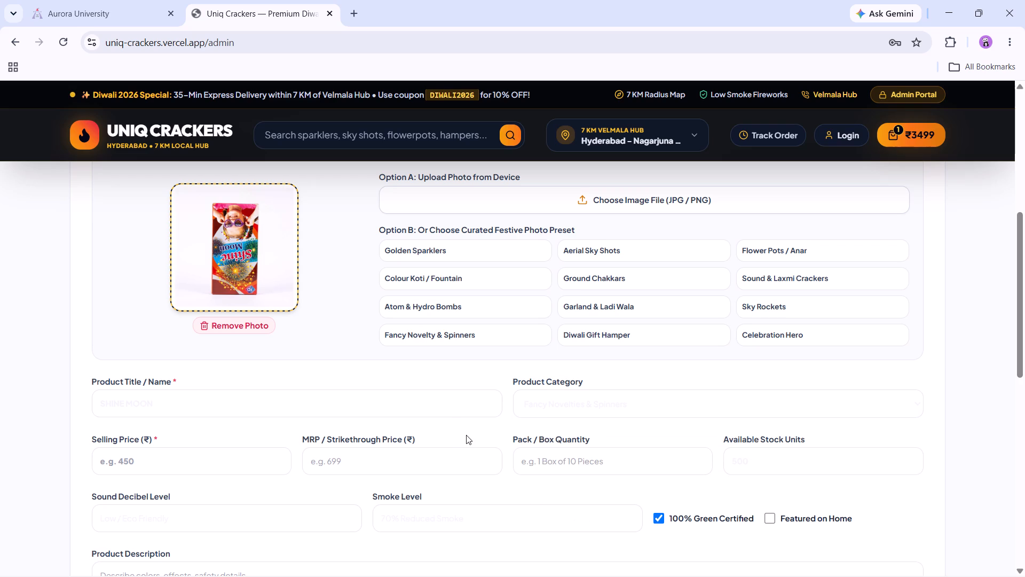
# Set the selling price to ₹299 and publish the product to the live storefront.
pyautogui.scroll(-1, 502, 433)
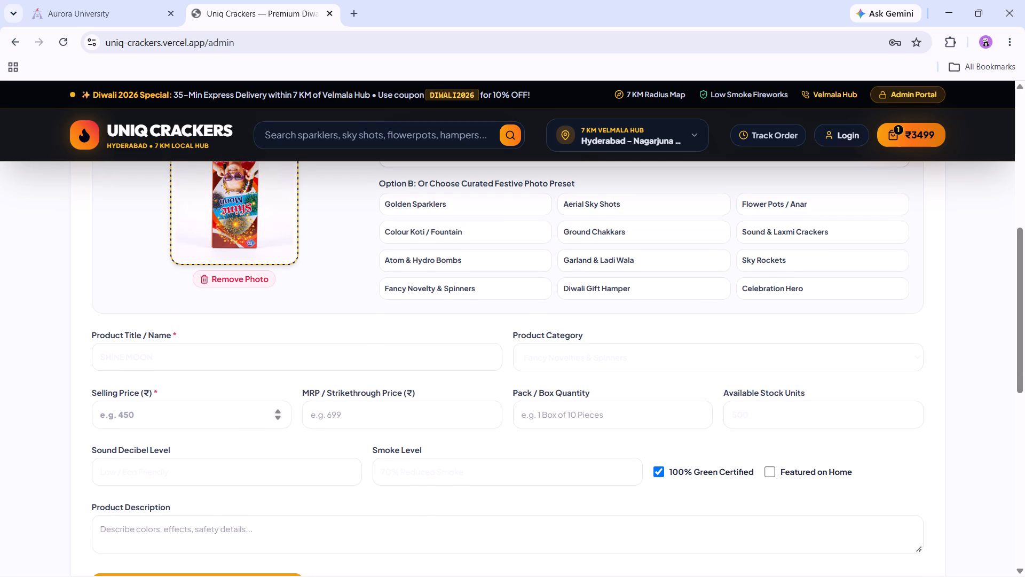
pyautogui.click(239, 415)
pyautogui.write('299')
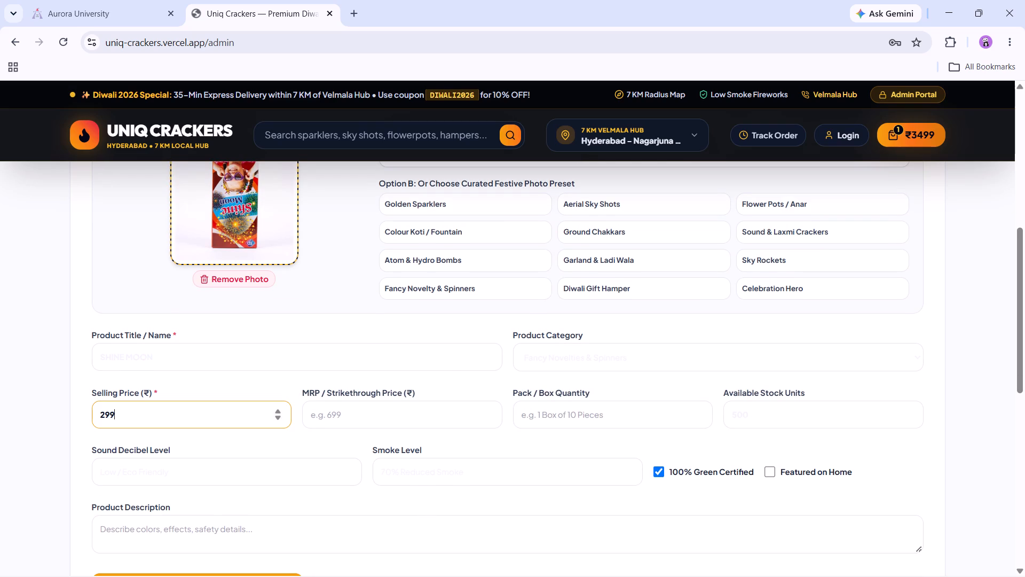
pyautogui.scroll(-2, 285, 518)
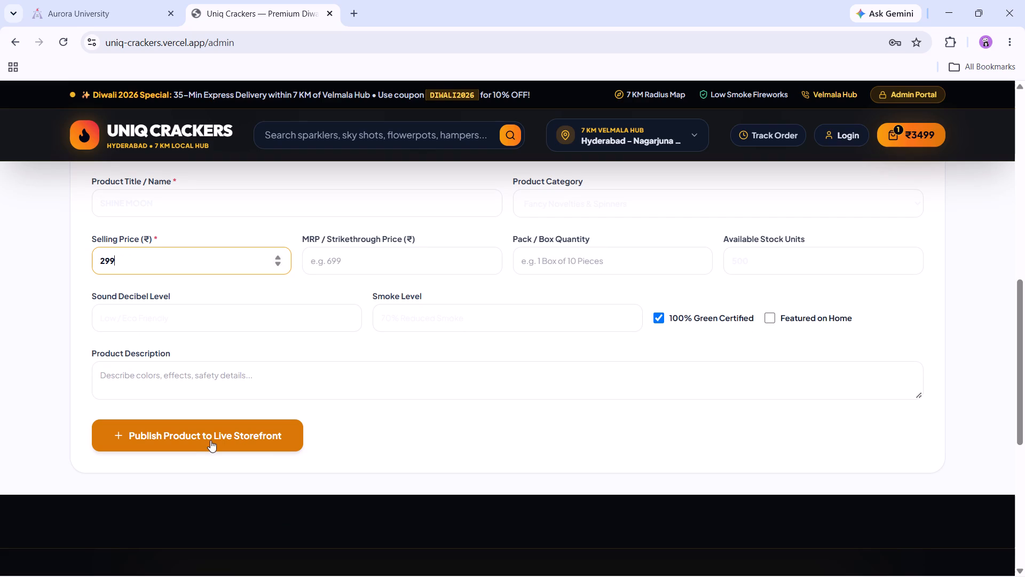
pyautogui.click(210, 440)
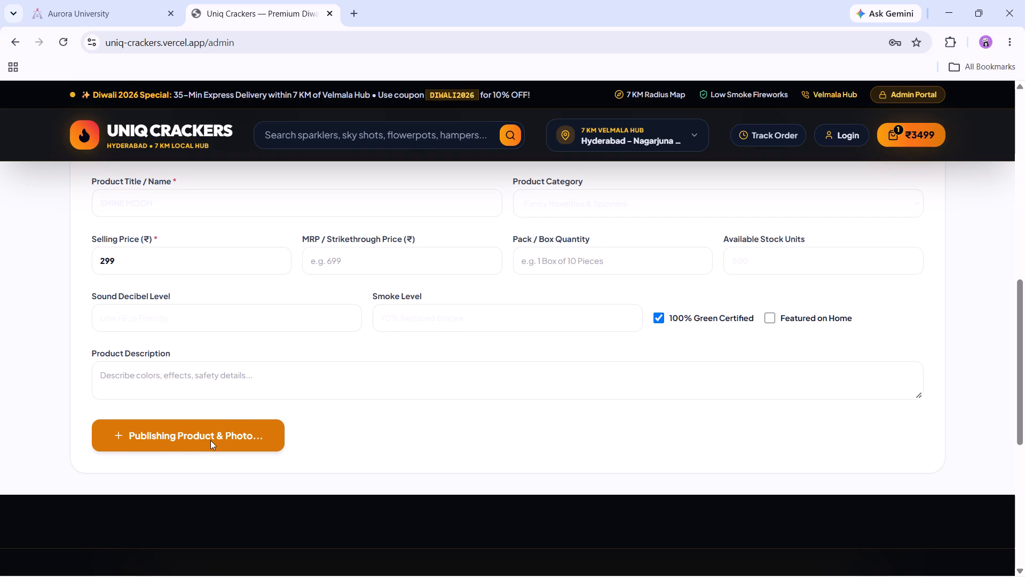
# Start another new product and choose Gemini_Generated_Image_ph2smcph2smcph2s from the compressedImages folder as its photo.
pyautogui.scroll(5, 255, 322)
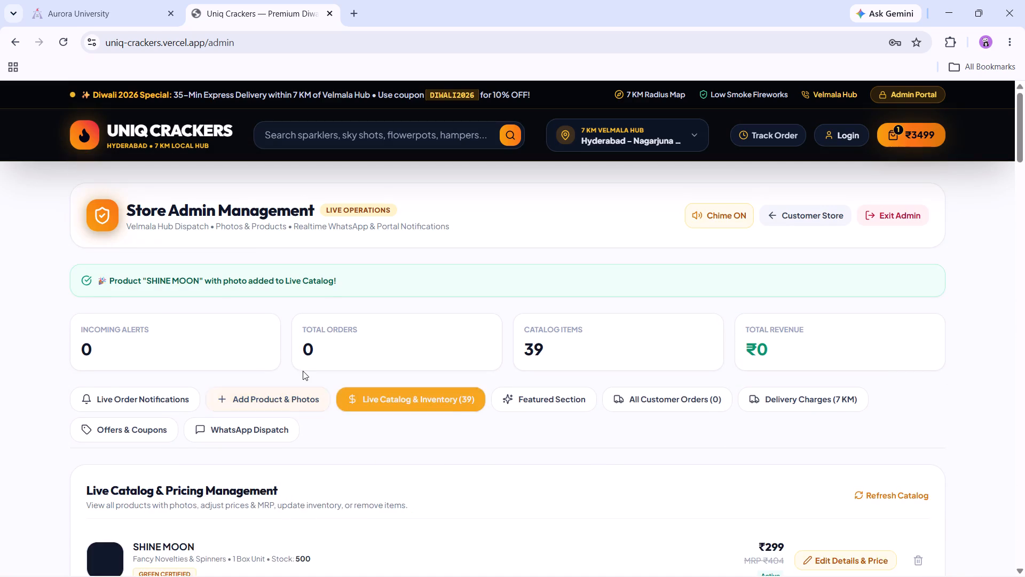
pyautogui.scroll(-2, 303, 371)
pyautogui.click(297, 263)
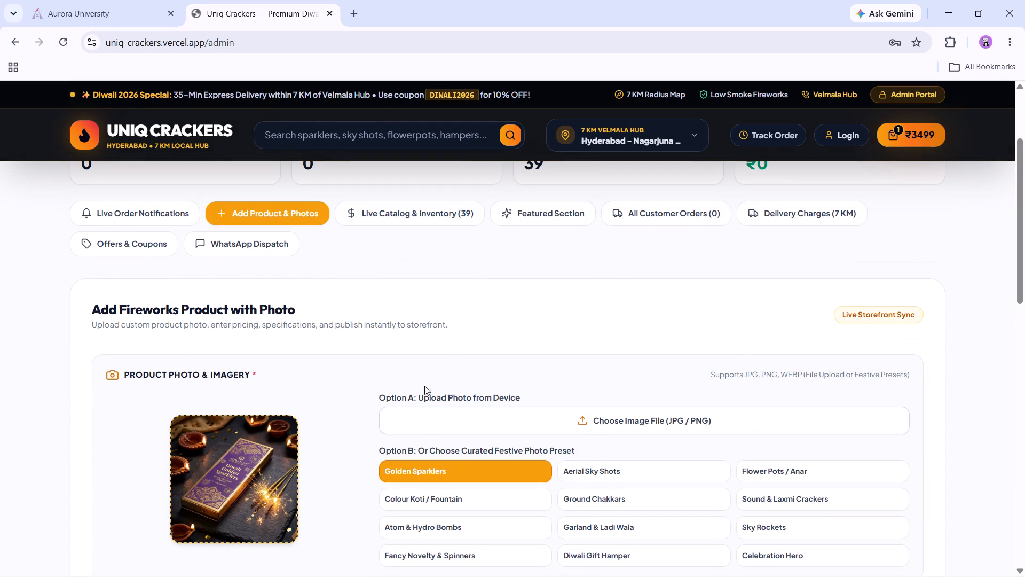
pyautogui.click(437, 418)
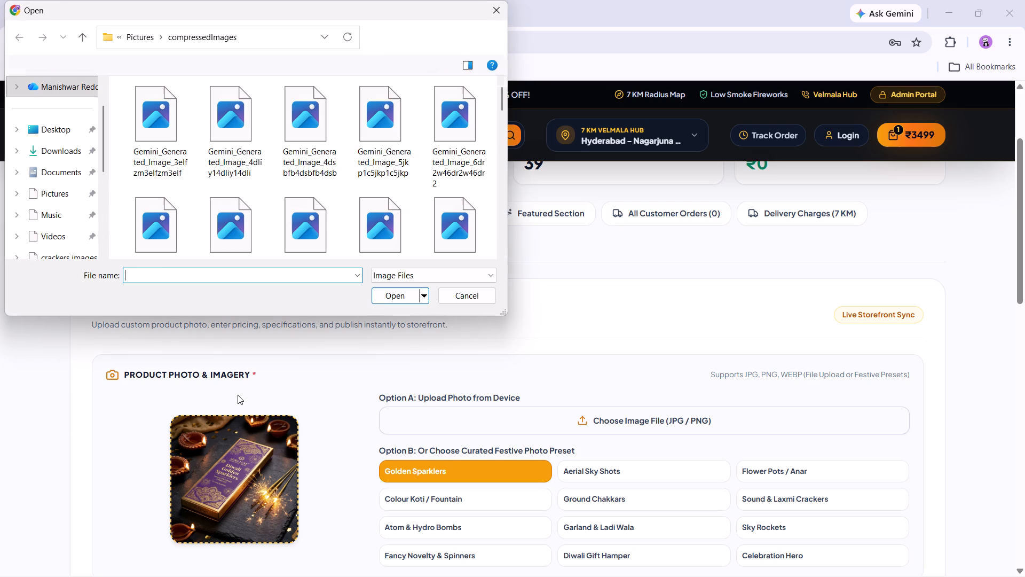
pyautogui.scroll(-12, 169, 164)
pyautogui.scroll(1, 169, 164)
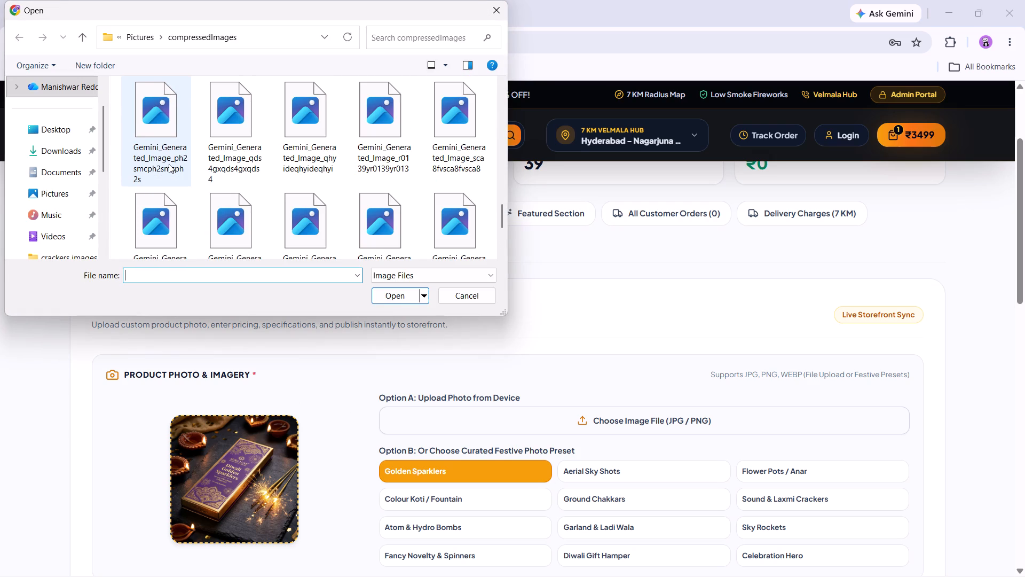
pyautogui.scroll(1, 169, 164)
pyautogui.click(169, 164)
pyautogui.click(169, 164)
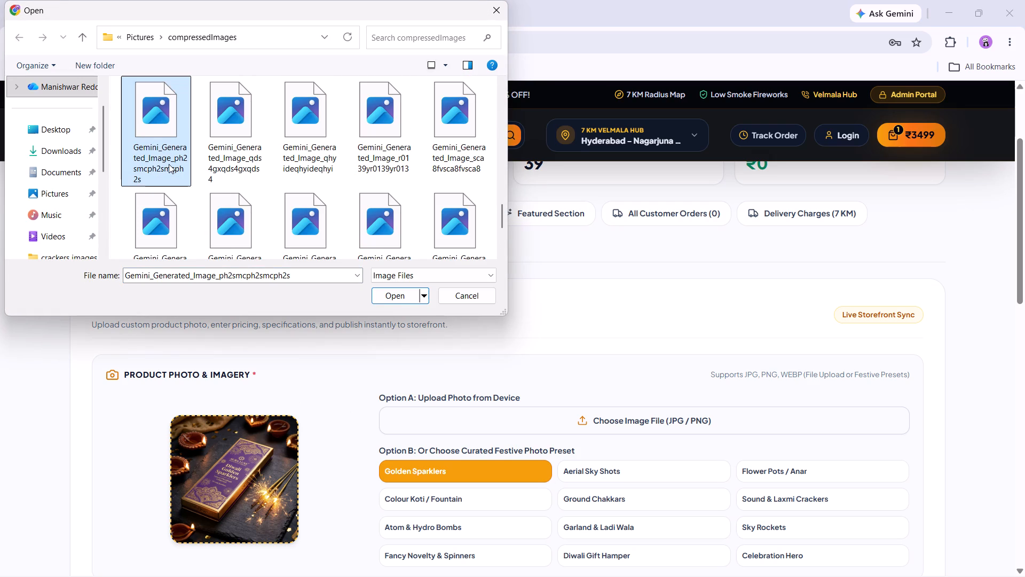
pyautogui.click(170, 176)
pyautogui.click(404, 294)
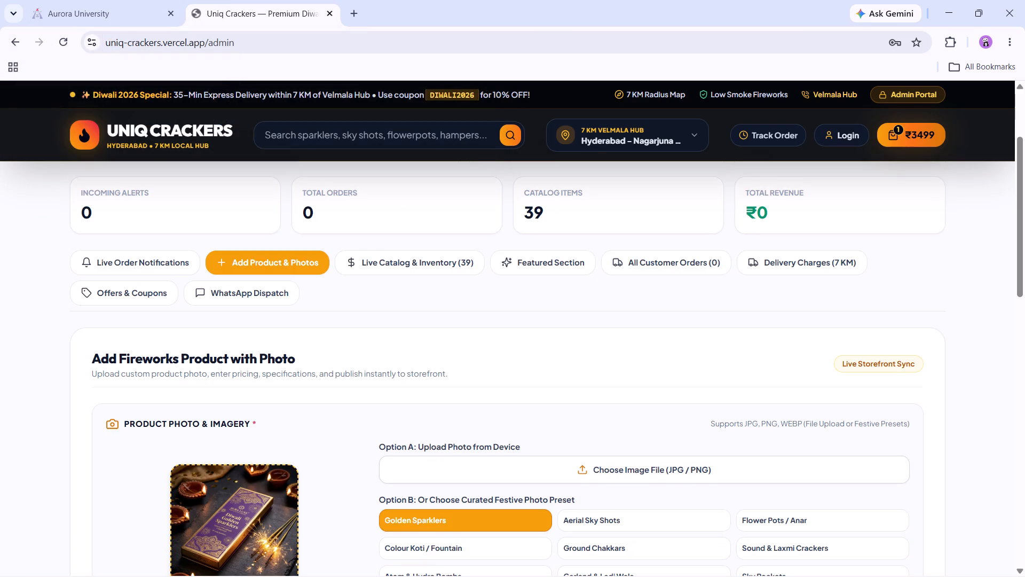
# Enter MONEY PENNY as the product title.
pyautogui.scroll(-2, 391, 374)
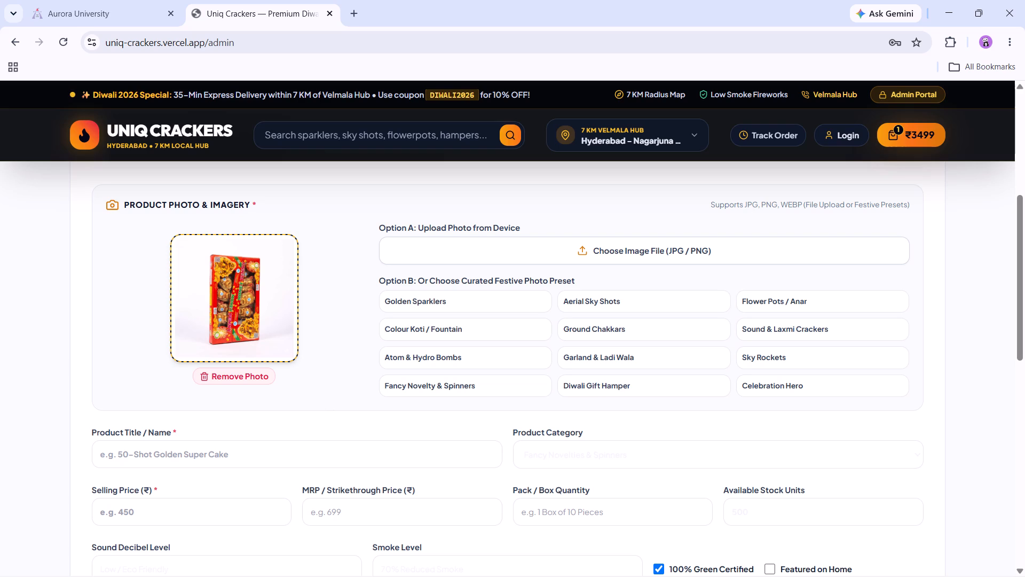
pyautogui.click(296, 455)
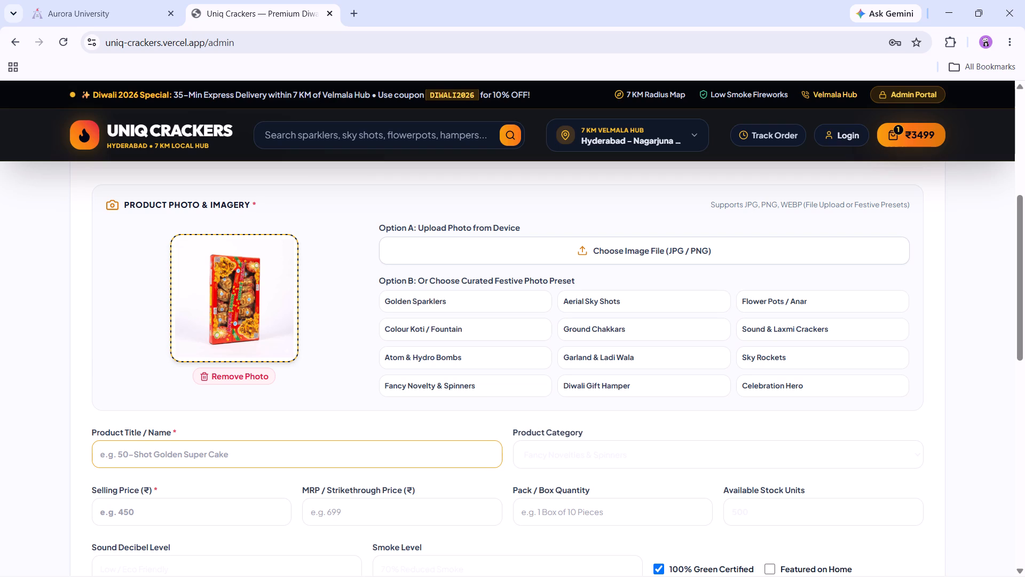
pyautogui.write('MONEY')
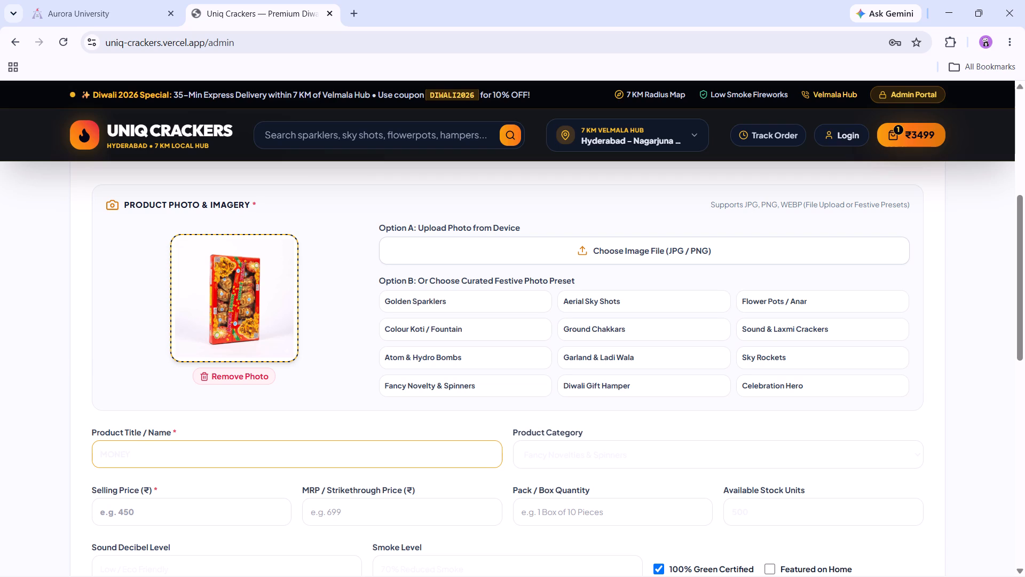
pyautogui.press('space')
pyautogui.write('PENNY')
# Set the selling price to ₹349 and publish the product to the live storefront.
pyautogui.scroll(-1, 563, 469)
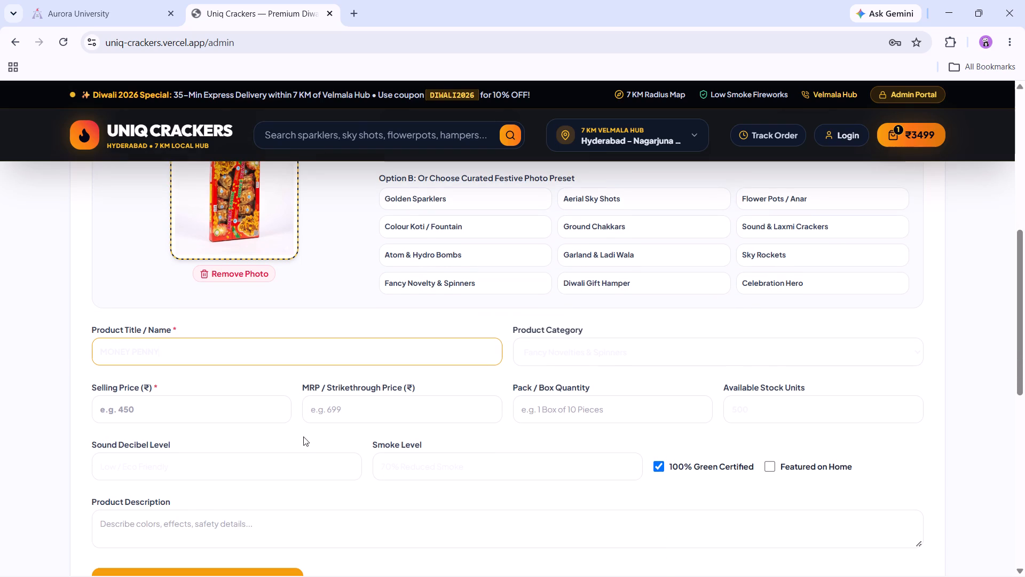
pyautogui.click(257, 408)
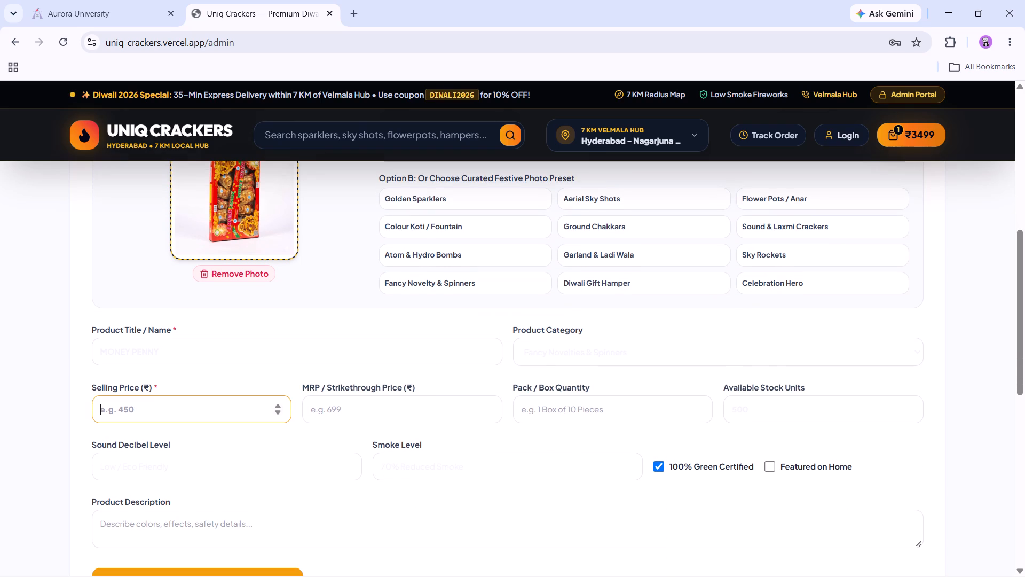
pyautogui.write('349')
pyautogui.scroll(-1, 295, 466)
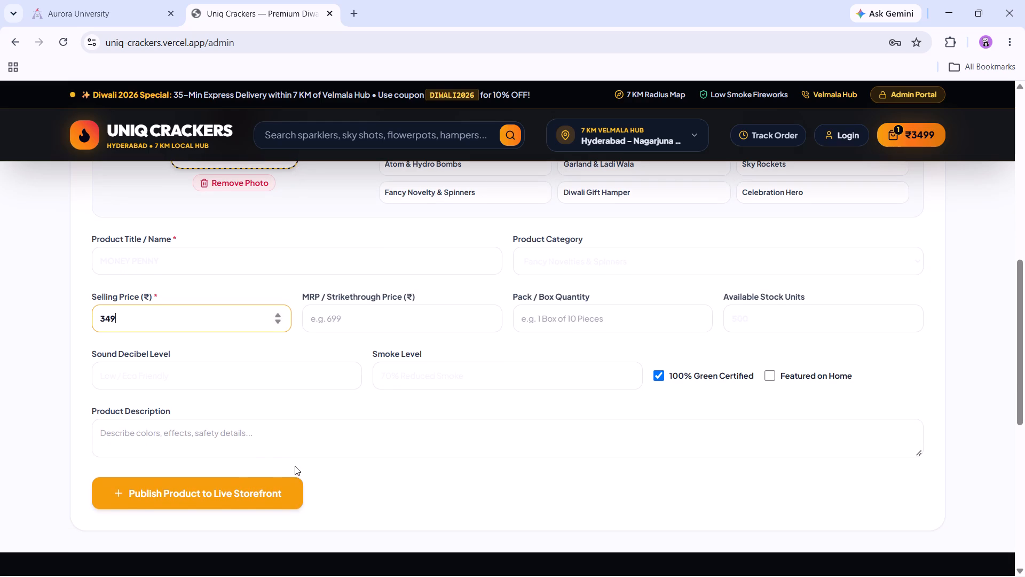
pyautogui.click(222, 492)
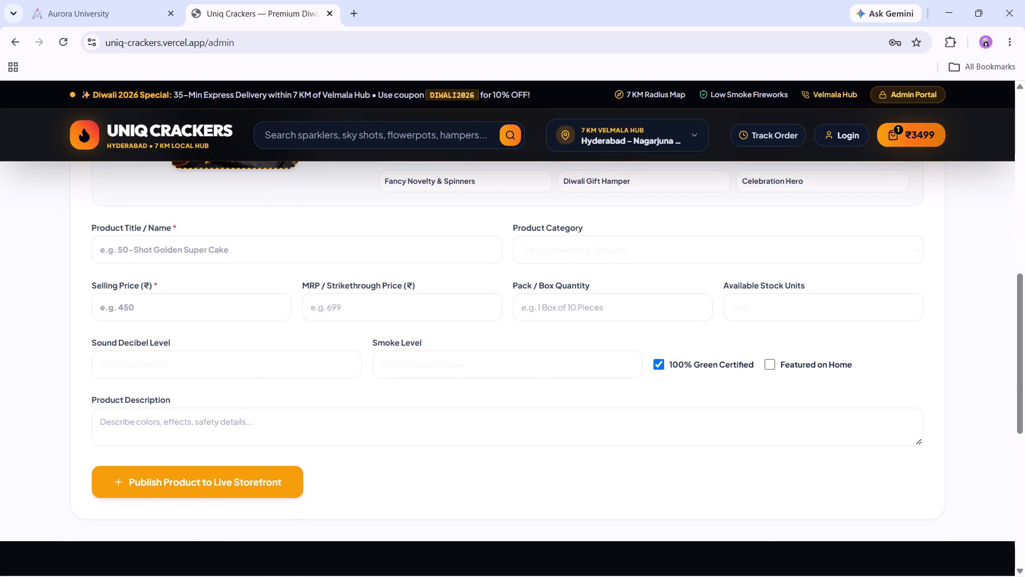
# Start another new product and choose Gemini_Generated_Image_opxvn3opxvn3opxv from the compressedImages folder as its photo.
pyautogui.scroll(6, 233, 417)
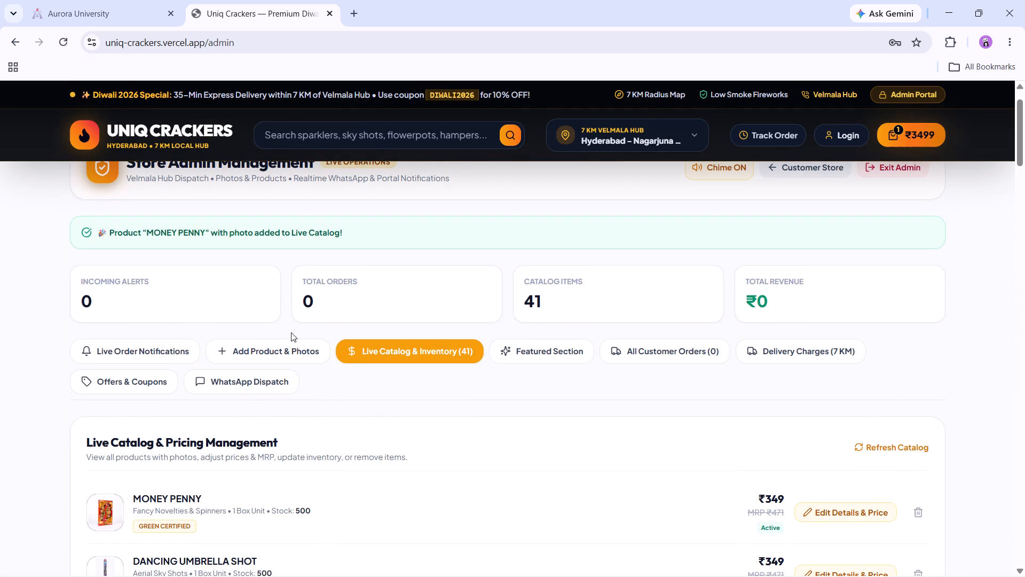
pyautogui.click(288, 297)
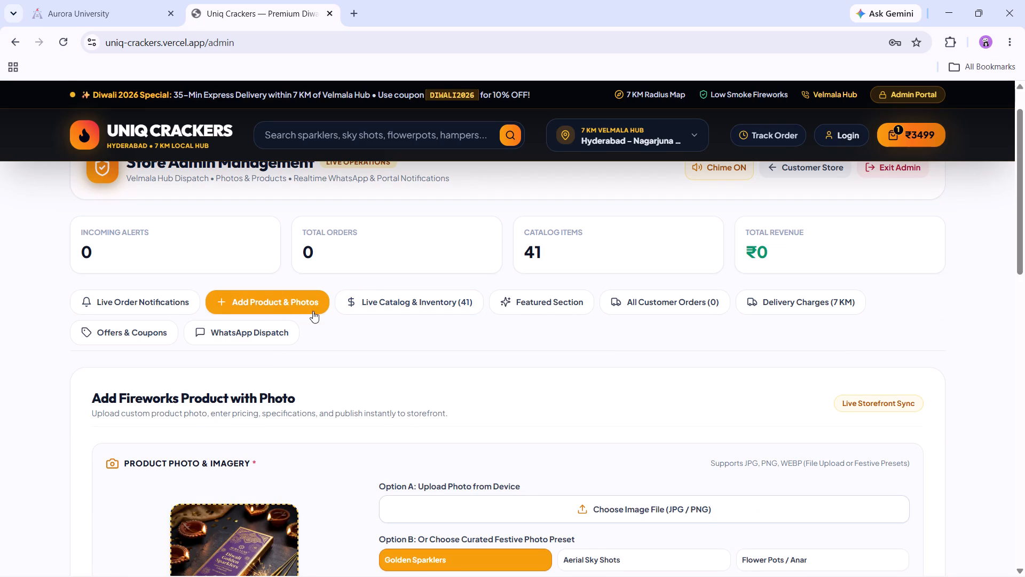
pyautogui.scroll(-1, 385, 441)
pyautogui.click(413, 455)
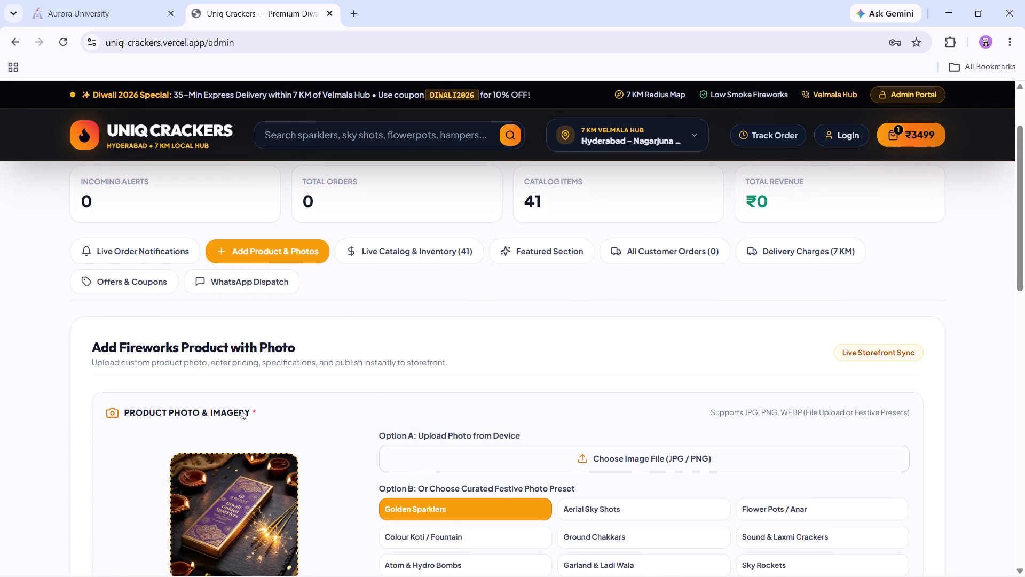
pyautogui.scroll(-5, 254, 249)
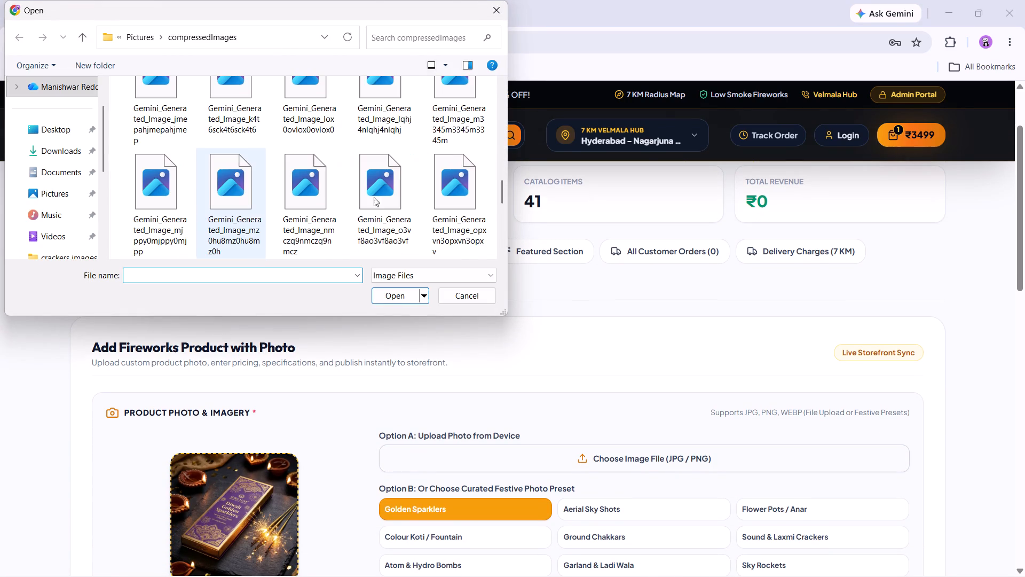
pyautogui.scroll(-10, 450, 216)
pyautogui.click(450, 216)
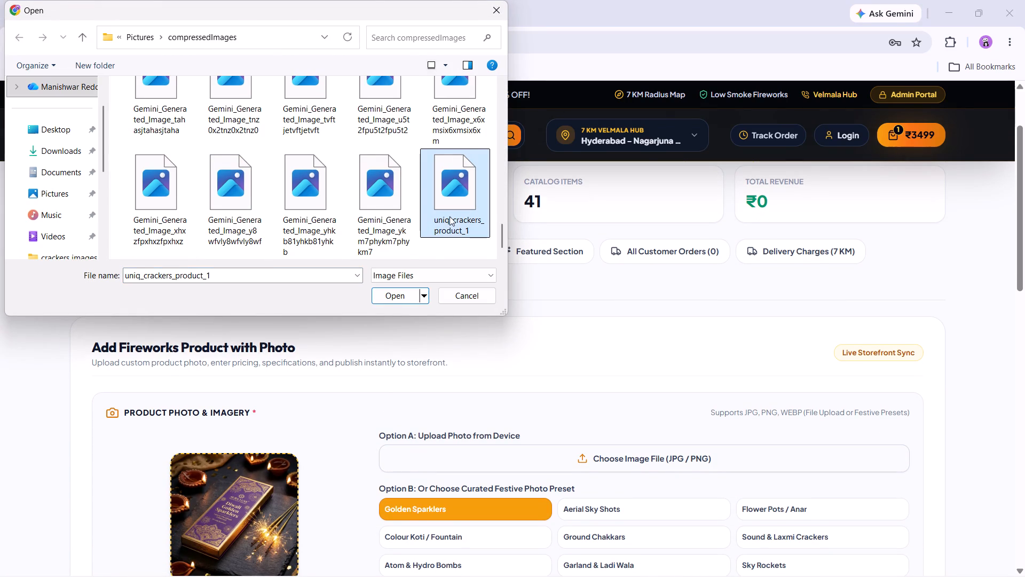
pyautogui.press('Up')
pyautogui.press('Up')
pyautogui.press('Up')
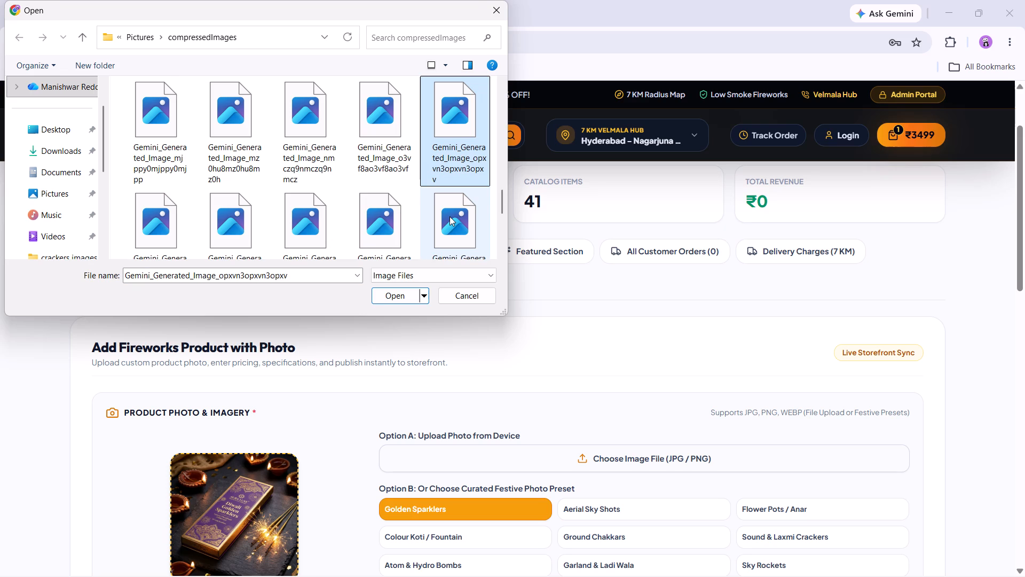
pyautogui.press('Return')
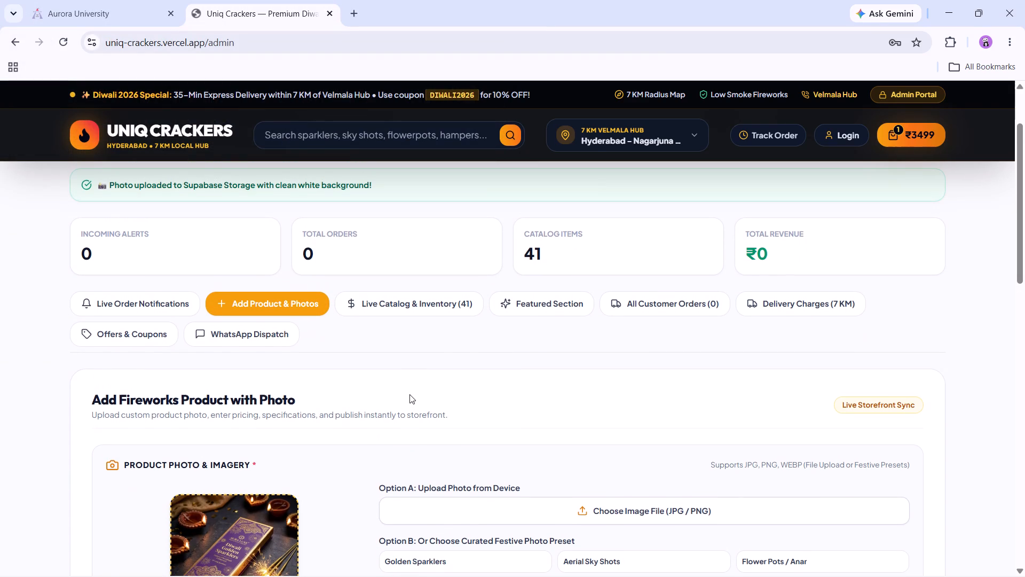
pyautogui.scroll(-2, 377, 410)
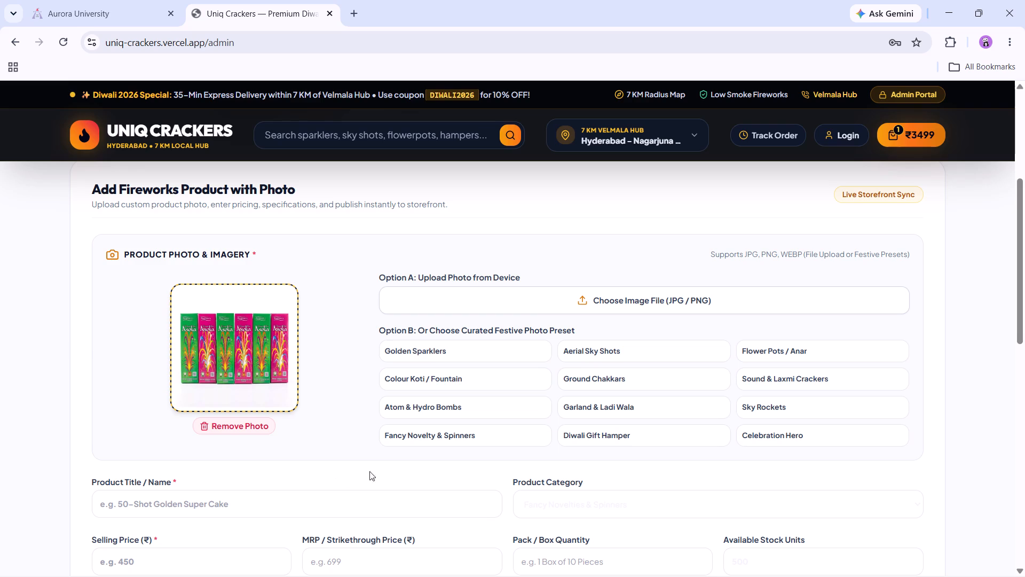
# Set the product category to Flower Pots & Anars.
pyautogui.scroll(-1, 296, 491)
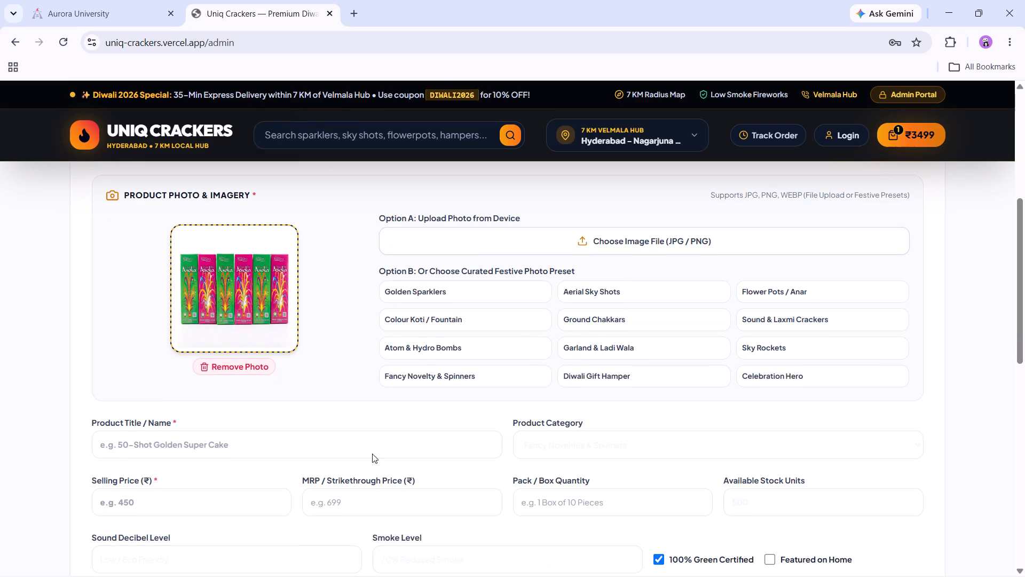
pyautogui.click(535, 441)
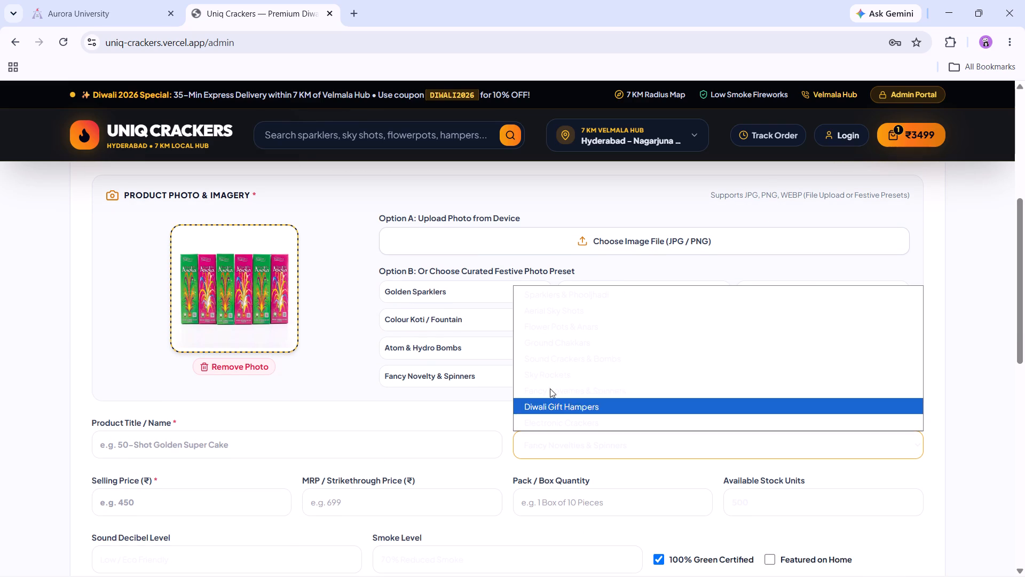
pyautogui.click(545, 324)
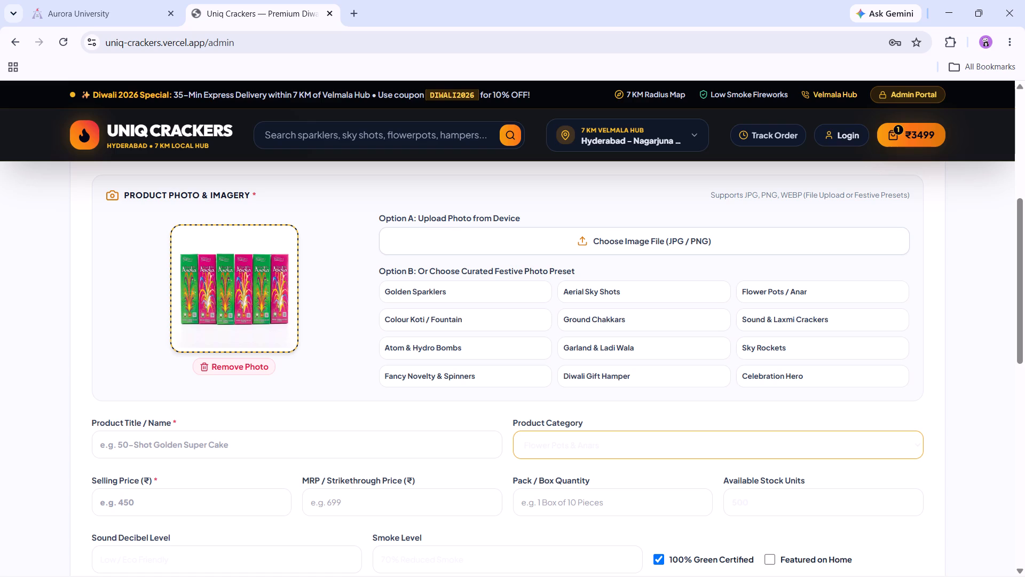
# Enter ASOKA FLOWER POTS as the product title.
pyautogui.click(294, 448)
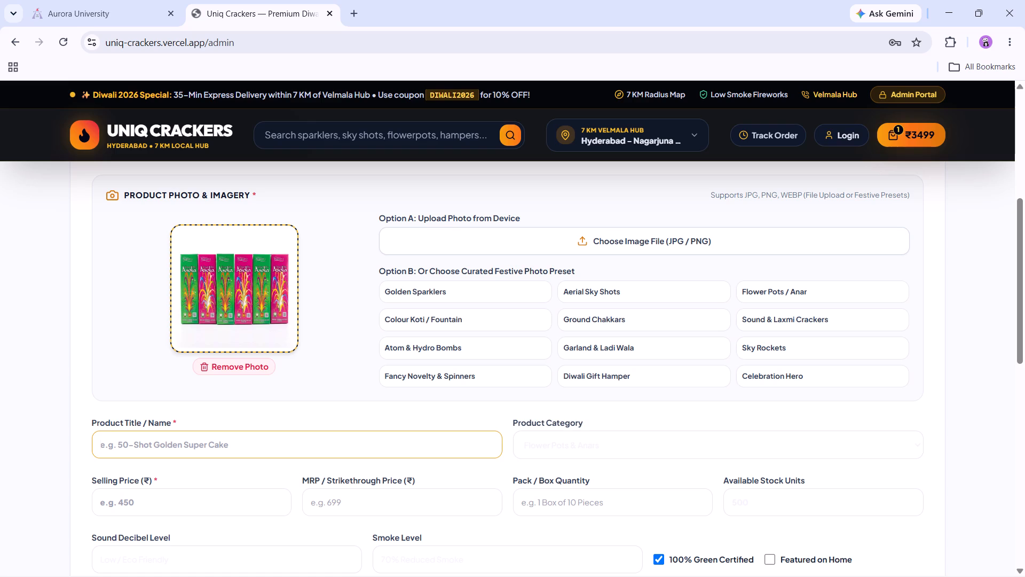
pyautogui.click(294, 448)
pyautogui.write('AS')
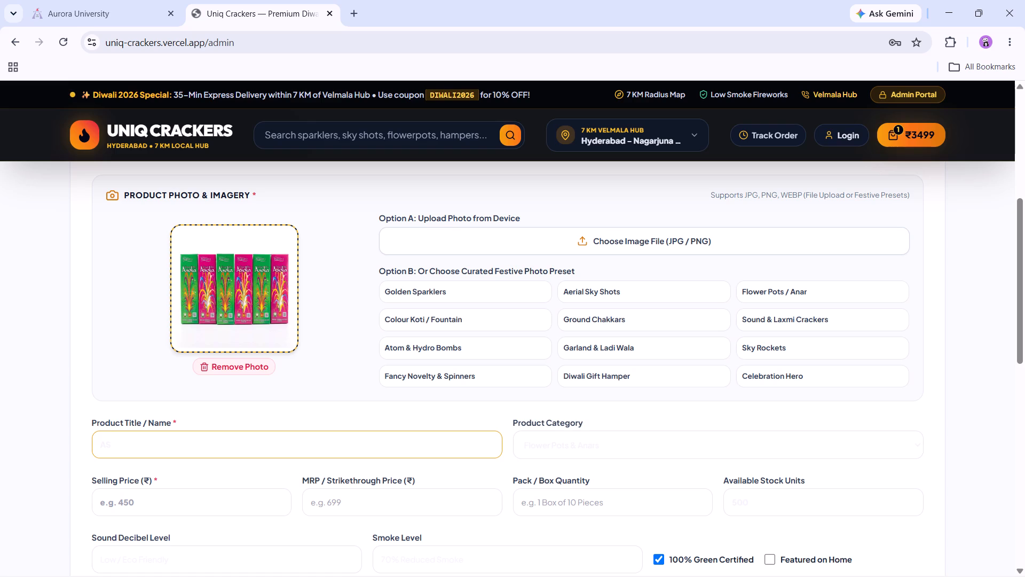
pyautogui.write('OKA')
pyautogui.press('space')
pyautogui.write('FLOWER POTS')
# Set the selling price to ₹250 and publish the product to the live storefront.
pyautogui.scroll(-1, 324, 483)
pyautogui.click(186, 358)
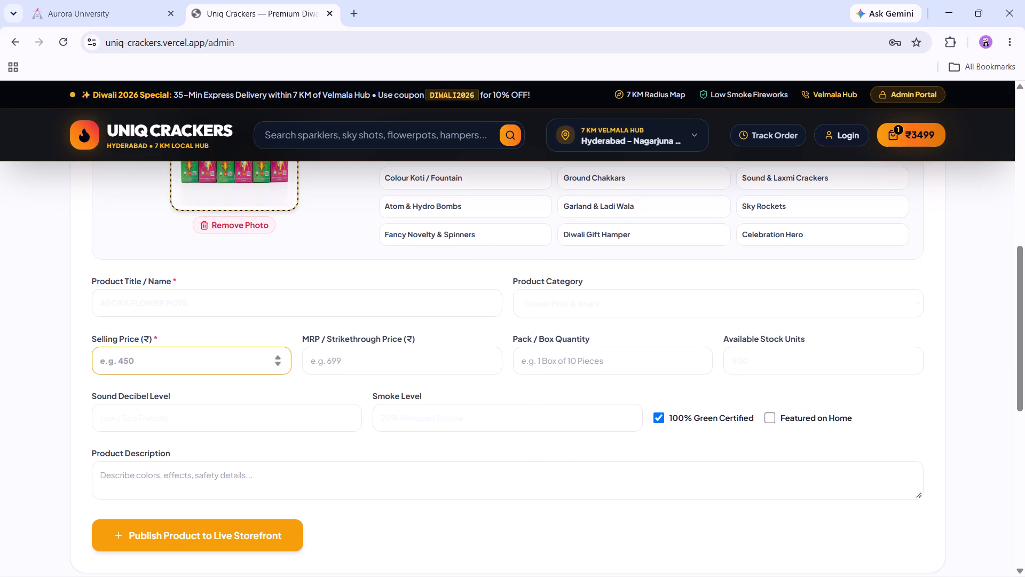
pyautogui.write('250')
pyautogui.press('BackSpace')
pyautogui.press('BackSpace')
pyautogui.write('50')
pyautogui.scroll(-2, 186, 358)
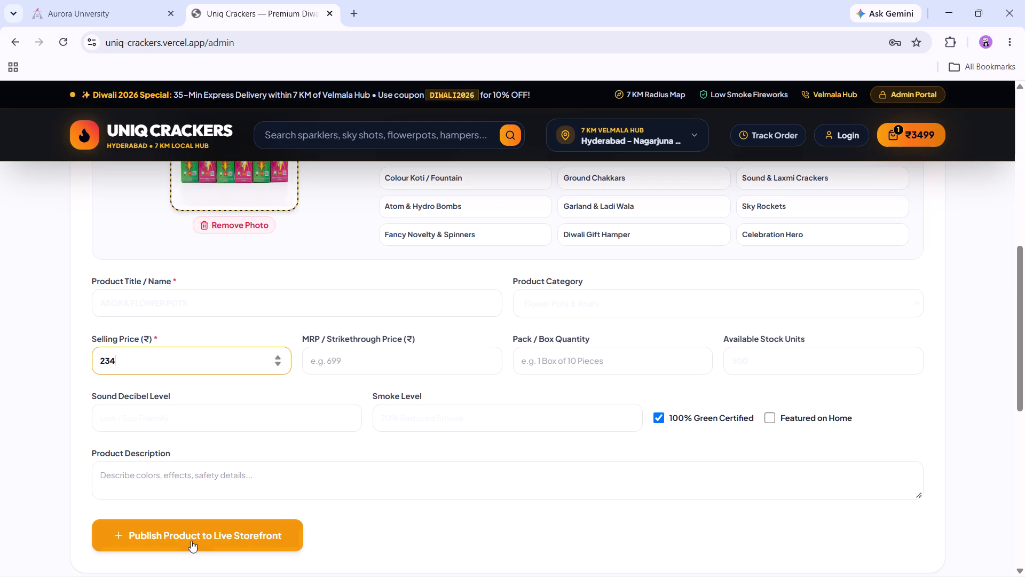
pyautogui.click(193, 532)
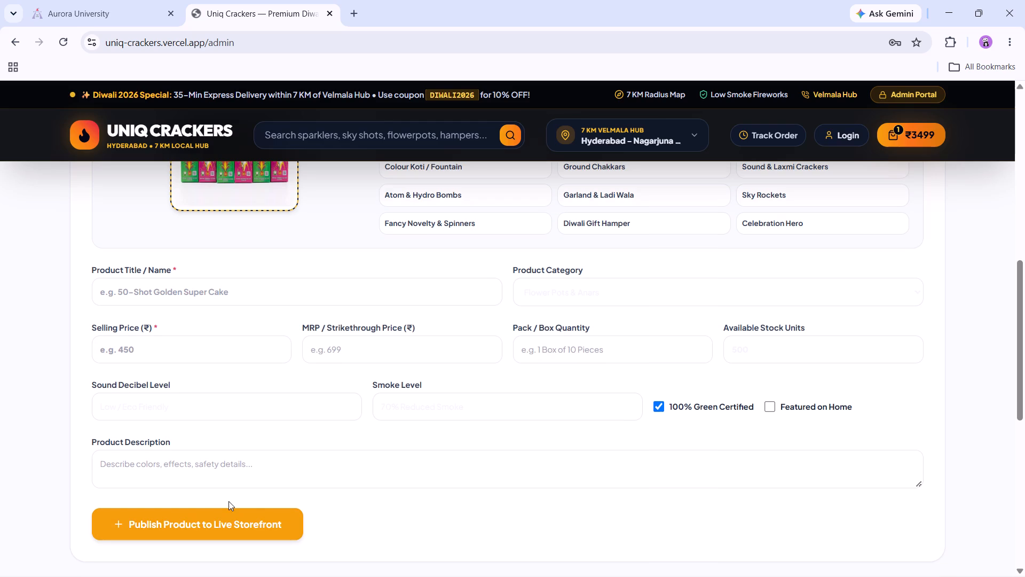
# Start another new product and choose Gemini_Generated_Image_o3vf8ao3vf8ao3vf from the compressedImages folder as its photo.
pyautogui.scroll(-1, 167, 478)
pyautogui.scroll(5, 167, 478)
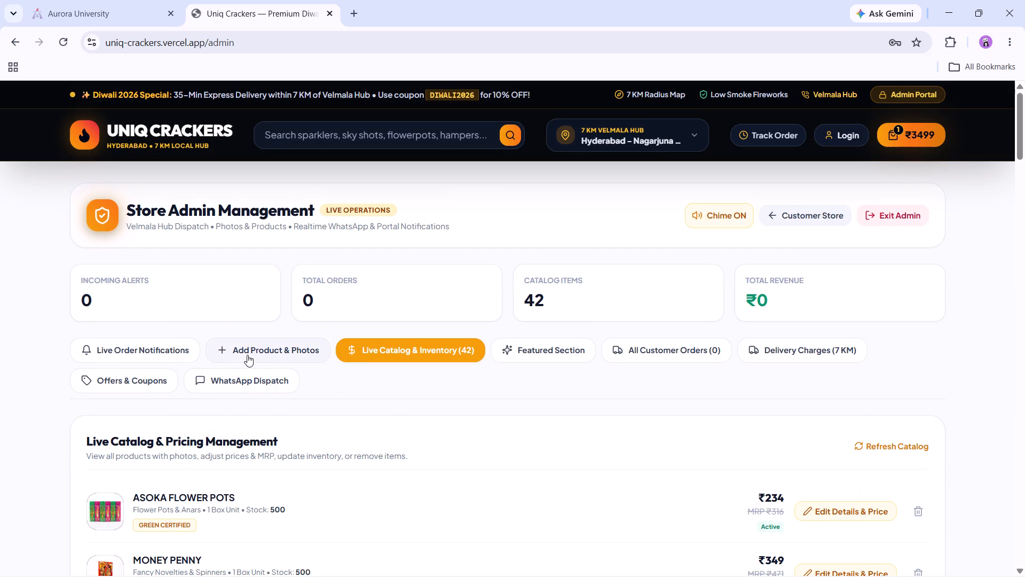
pyautogui.click(276, 350)
pyautogui.scroll(-1, 353, 412)
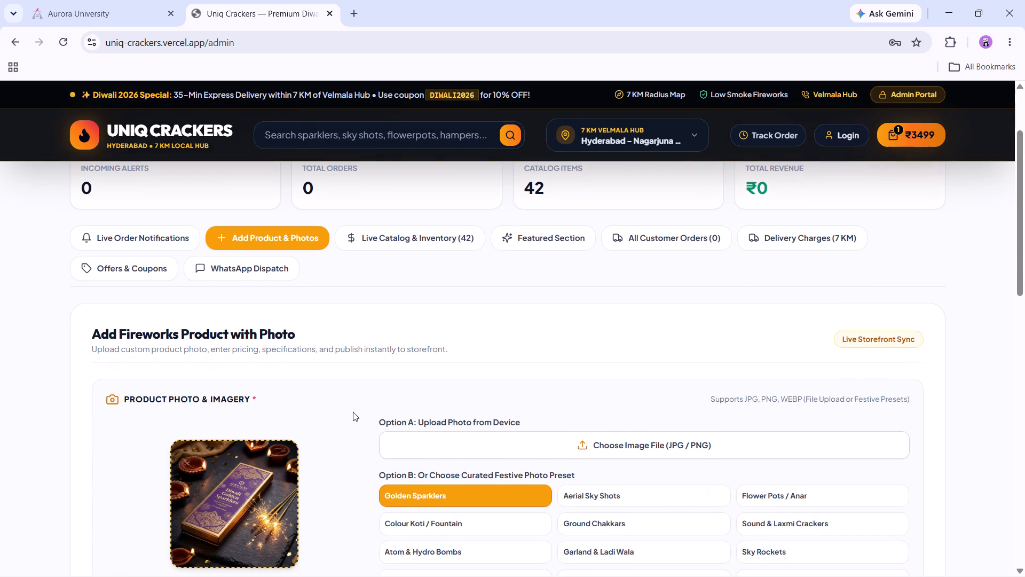
pyautogui.click(451, 450)
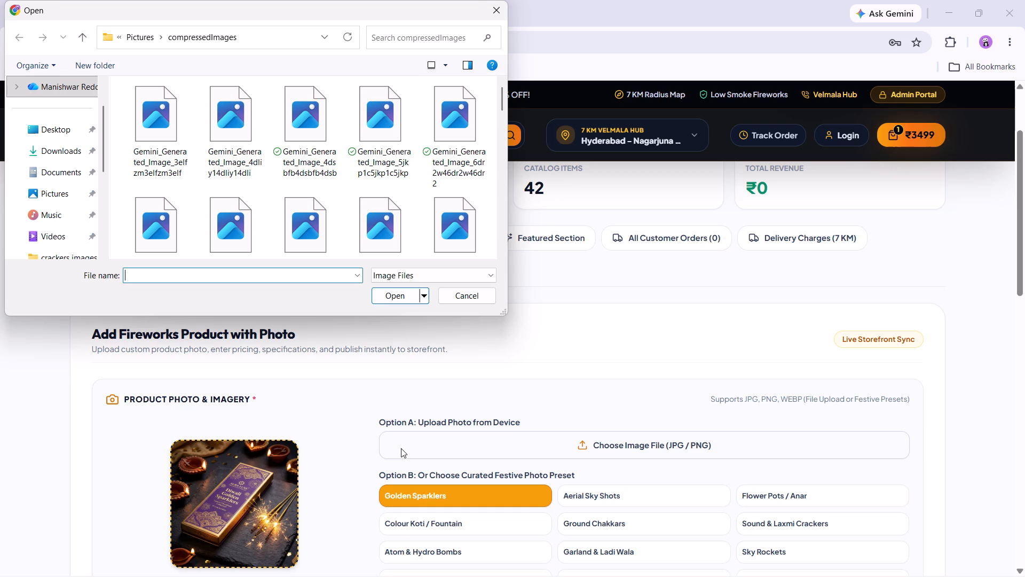
pyautogui.scroll(-12, 370, 232)
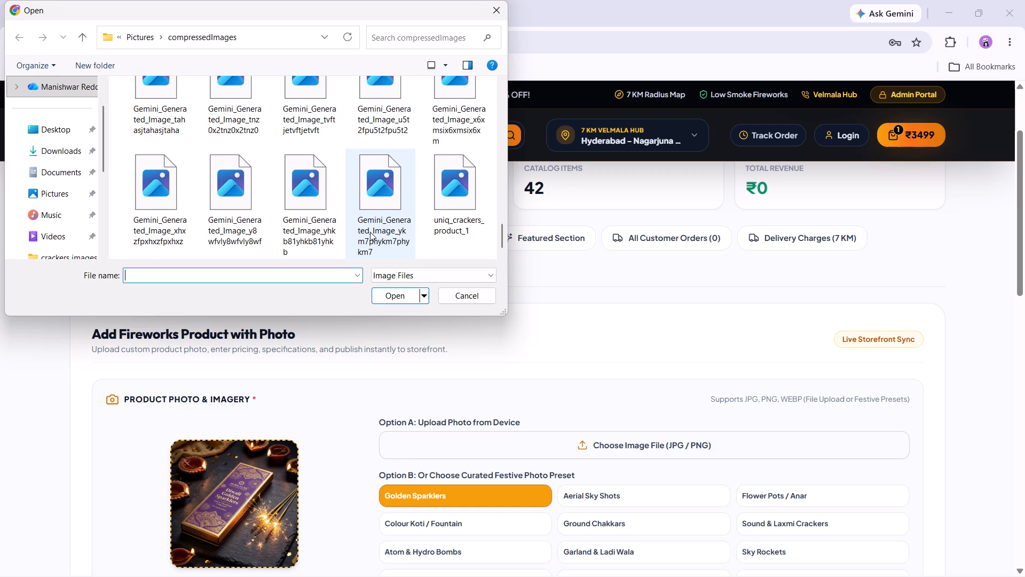
pyautogui.click(442, 237)
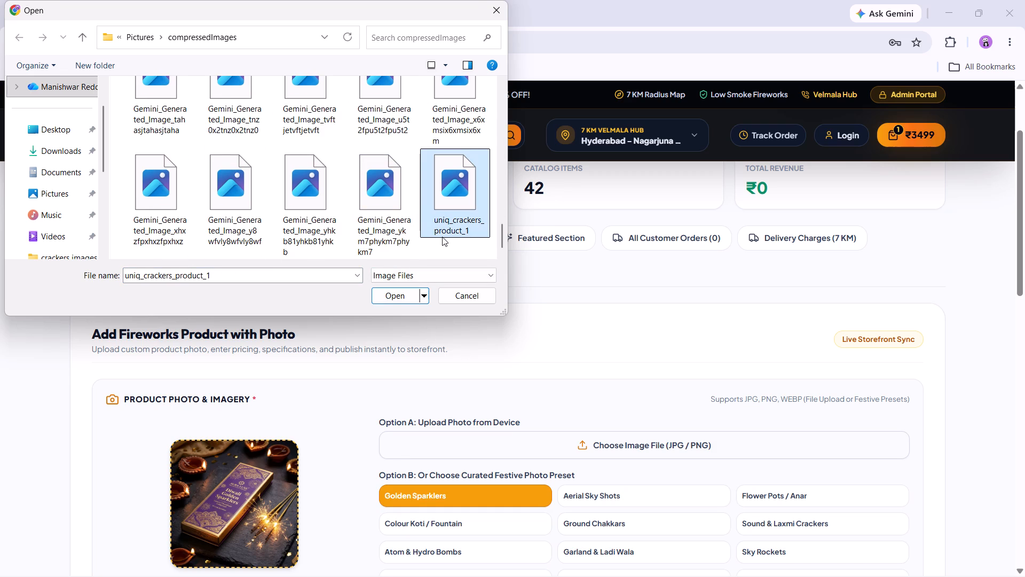
pyautogui.press('Up')
pyautogui.press('Up')
pyautogui.press('Up')
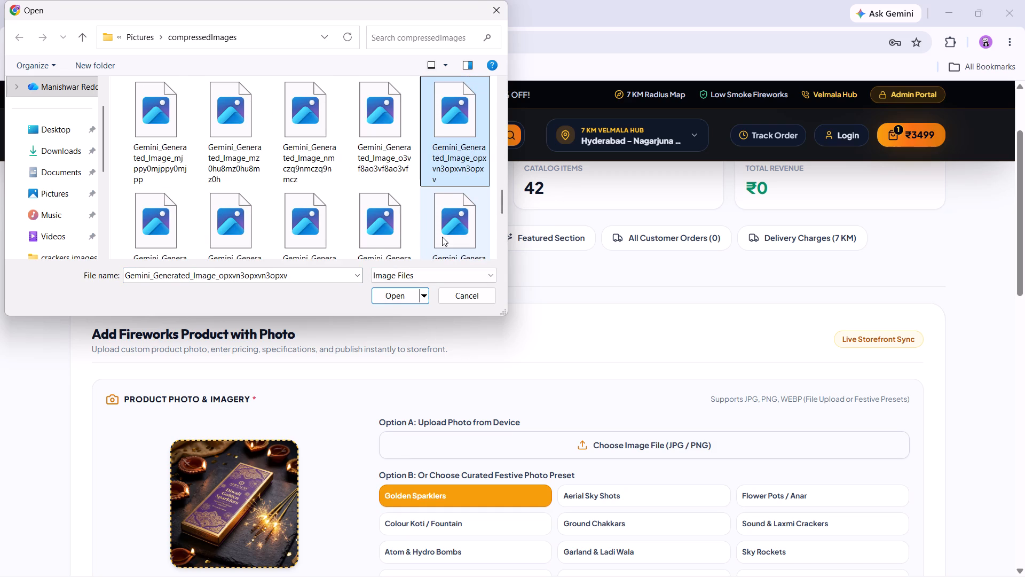
pyautogui.press('Left')
pyautogui.press('Return')
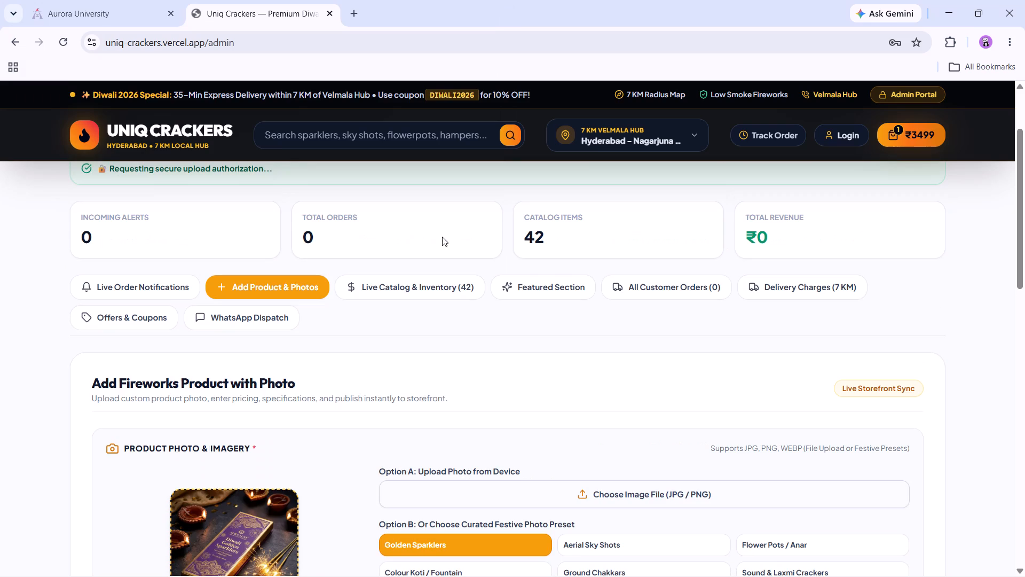
# Enter 2-INCH FANCY SKY SHOTS as the product title.
pyautogui.scroll(-1, 388, 381)
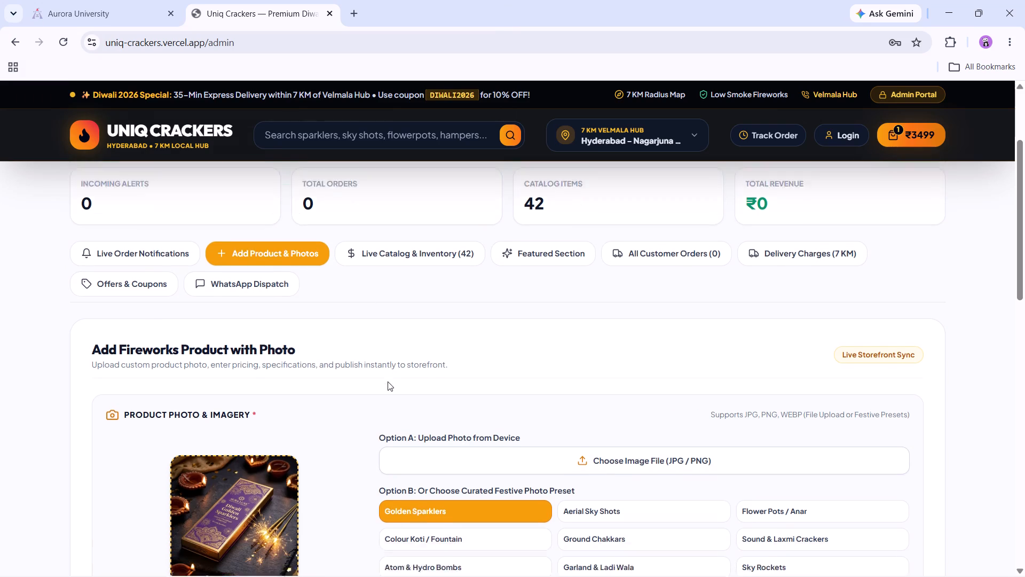
pyautogui.scroll(-3, 388, 381)
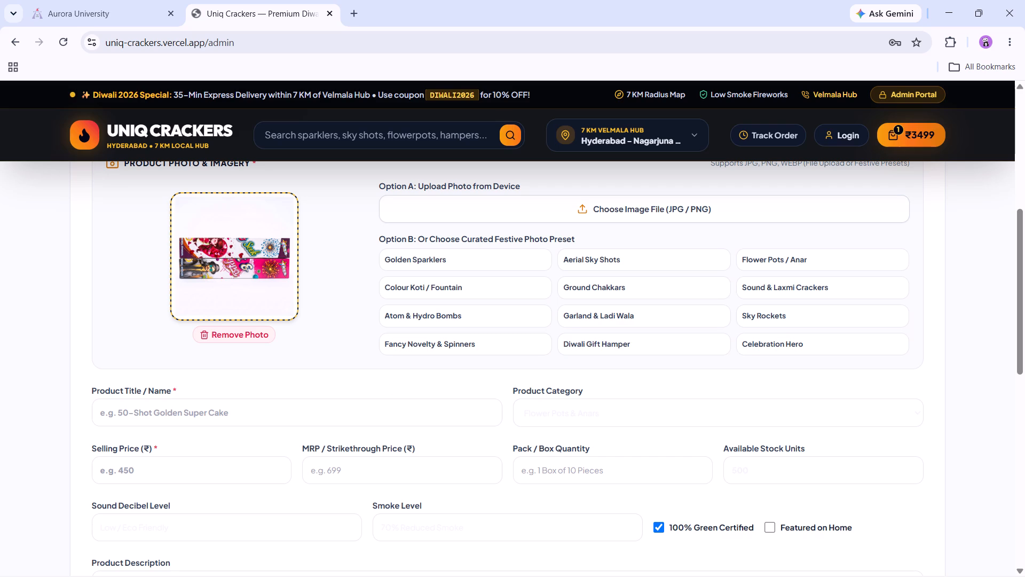
pyautogui.click(278, 412)
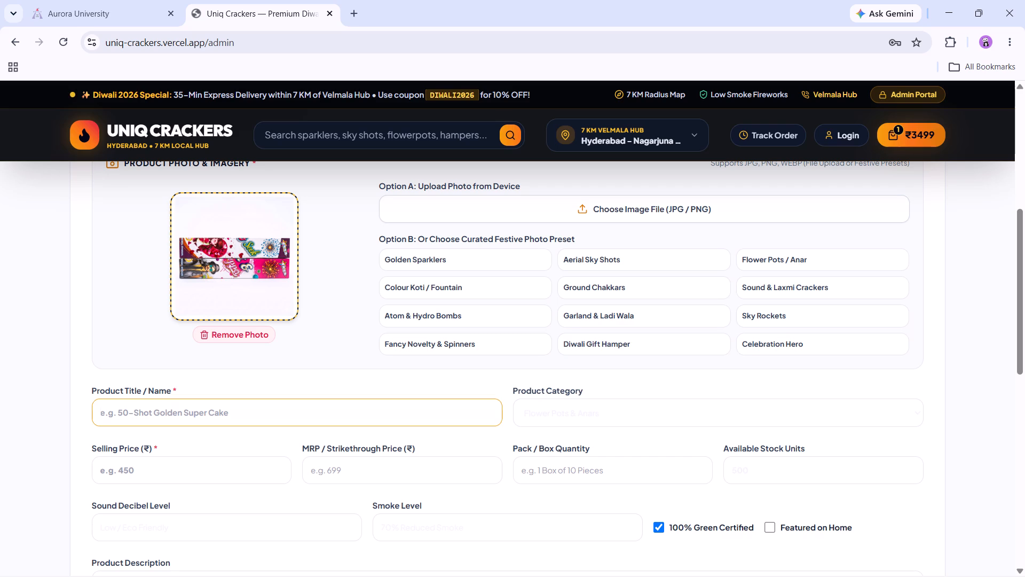
pyautogui.press('a')
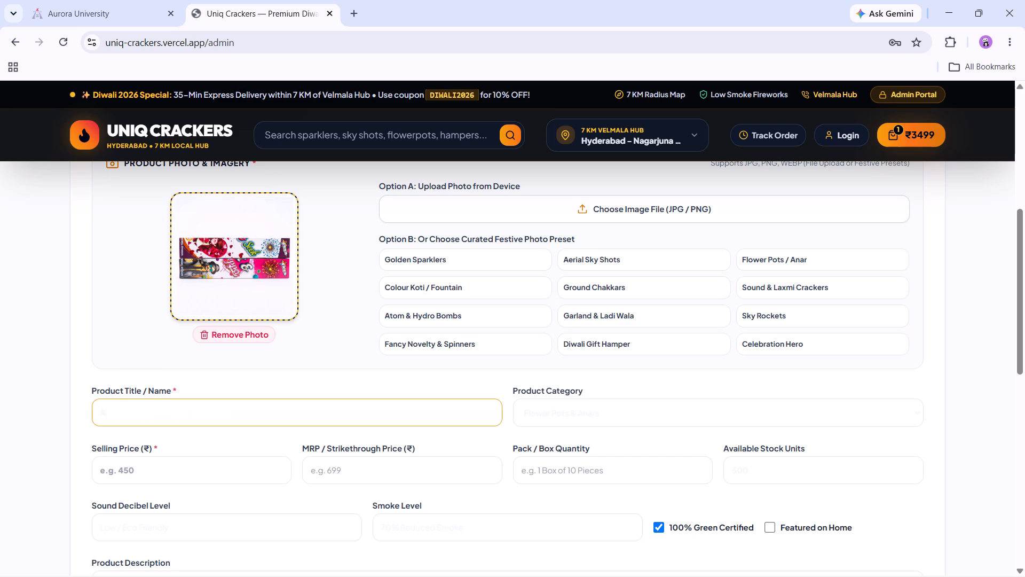
pyautogui.press('-')
pyautogui.press('BackSpace')
pyautogui.press('BackSpace')
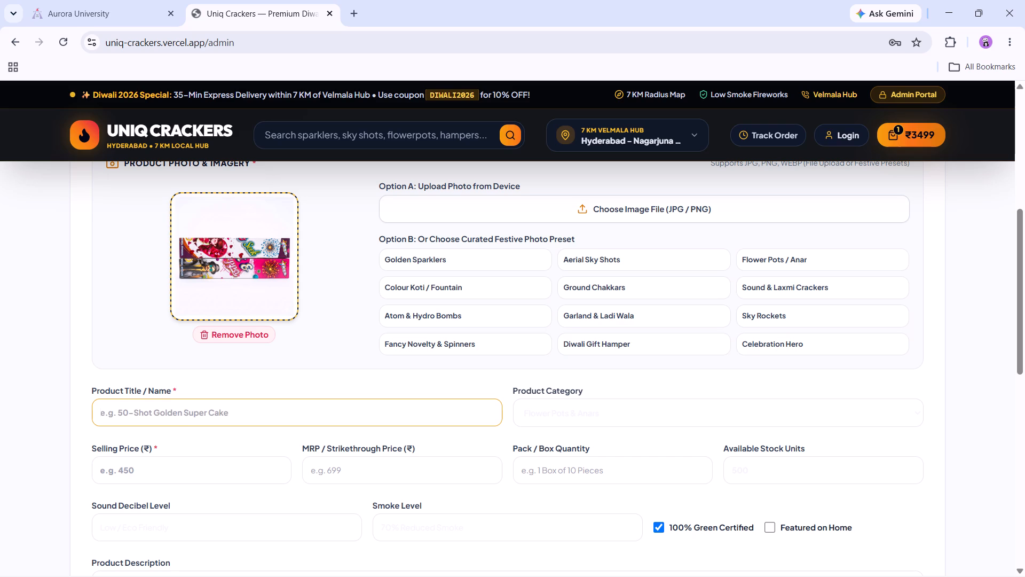
pyautogui.write('20')
pyautogui.press('BackSpace')
pyautogui.write('-')
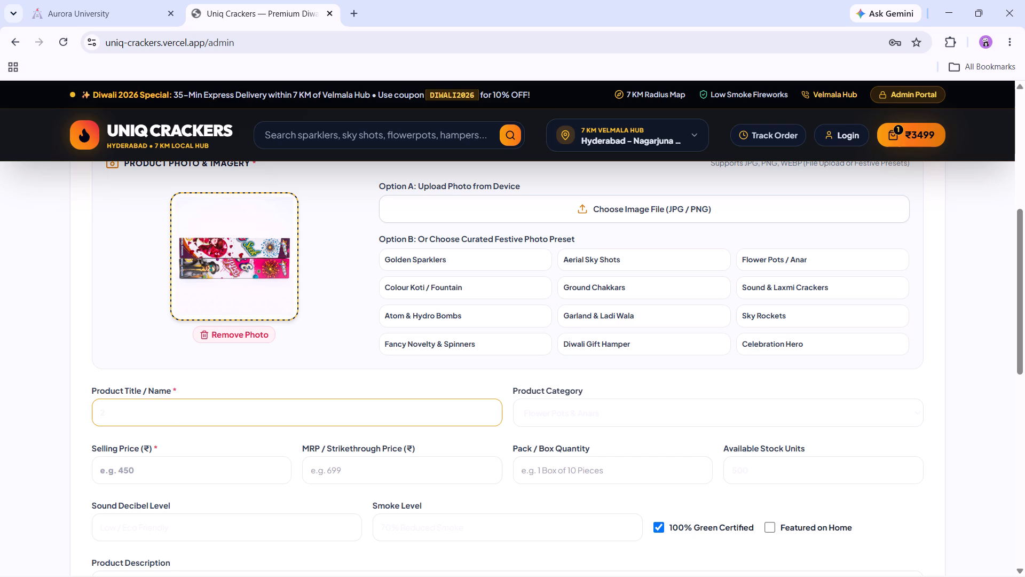
pyautogui.press('space')
pyautogui.press('BackSpace')
pyautogui.write('INCH')
pyautogui.press('space')
pyautogui.write('FAV')
pyautogui.press('BackSpace')
pyautogui.write('NCY')
pyautogui.press('space')
pyautogui.write('SKY SHO')
pyautogui.write('TS')
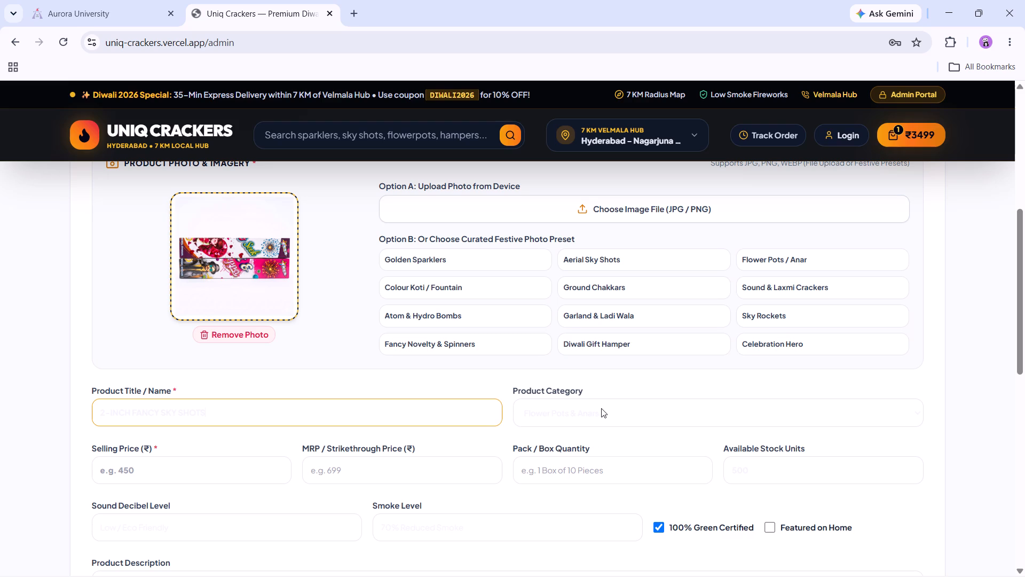
# Set the product category to Aerial Sky Shots.
pyautogui.click(601, 408)
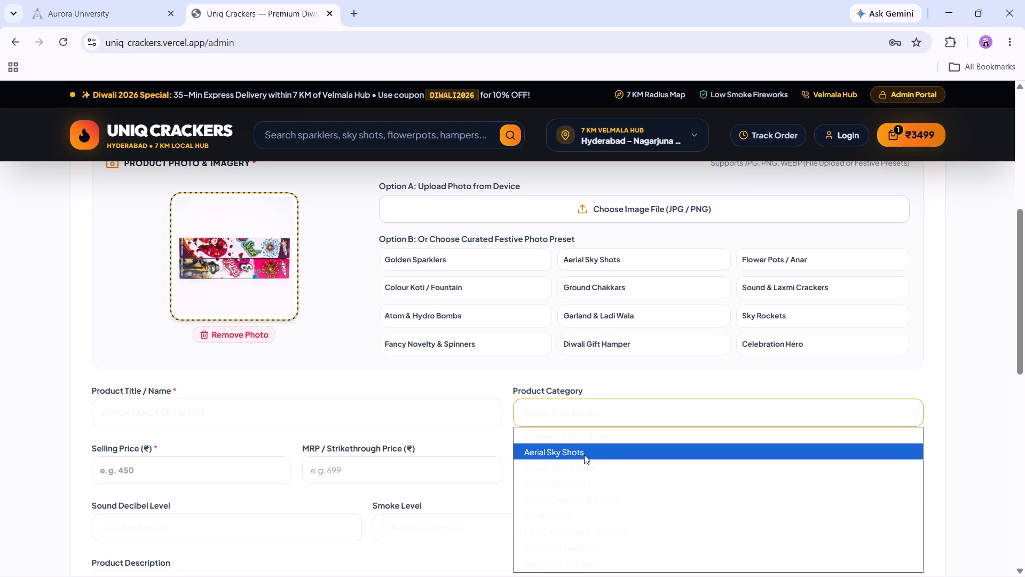
pyautogui.click(584, 455)
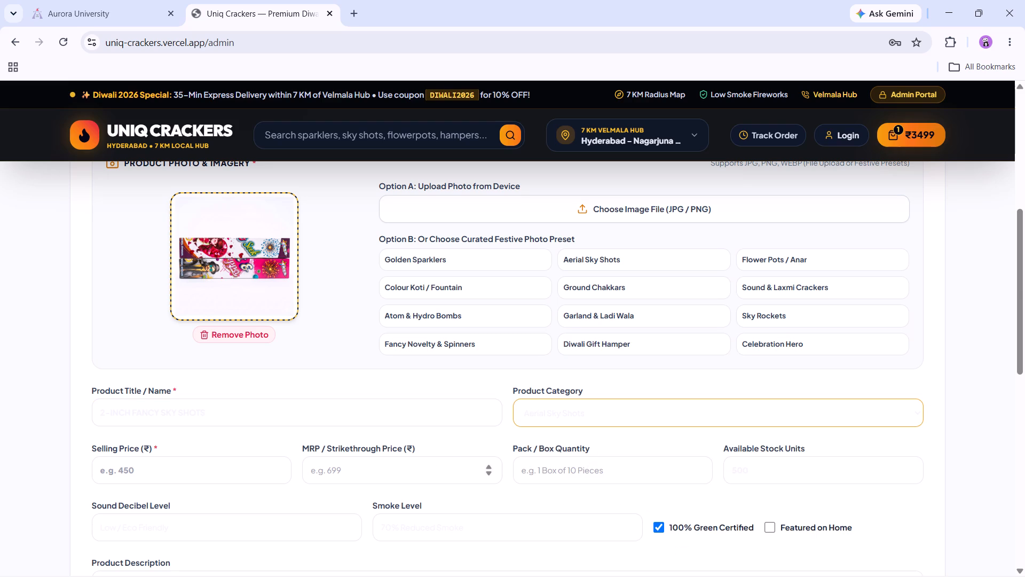
# Set the product's selling price to ₹250.
pyautogui.scroll(-4, 390, 459)
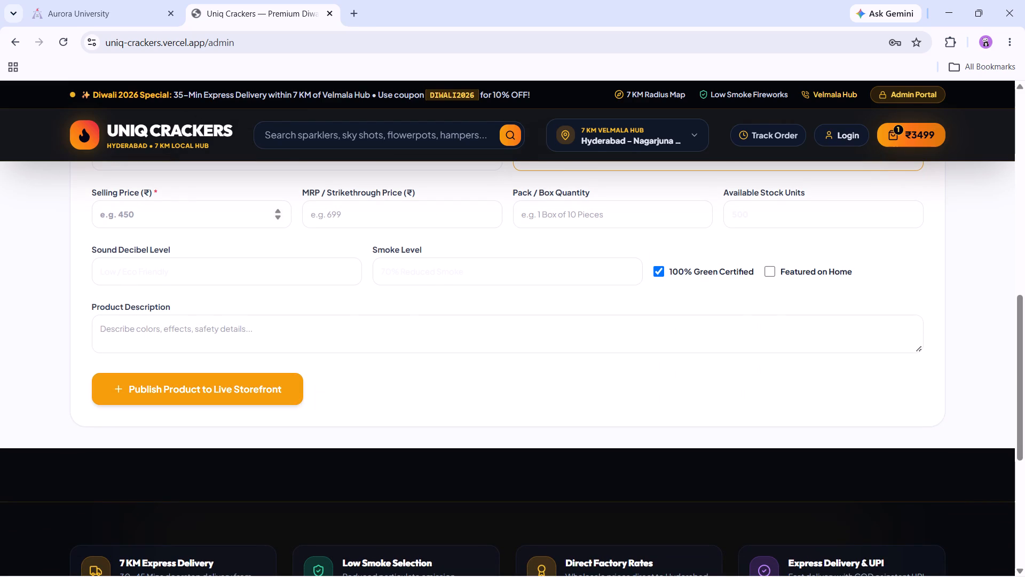
pyautogui.click(182, 207)
pyautogui.write('250')
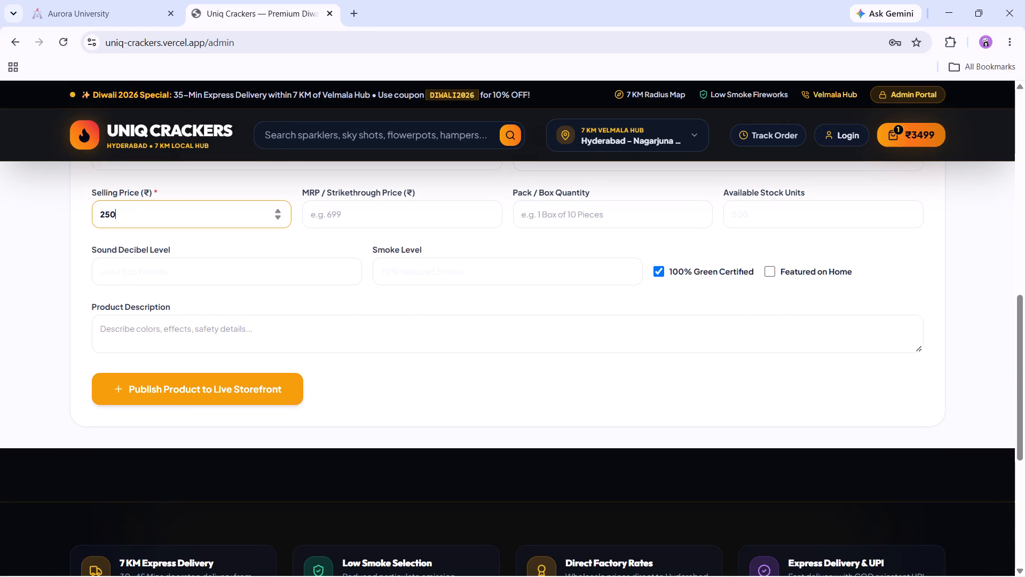
# Publish the 2-INCH FANCY SKY SHOTS product to the live storefront.
pyautogui.click(162, 393)
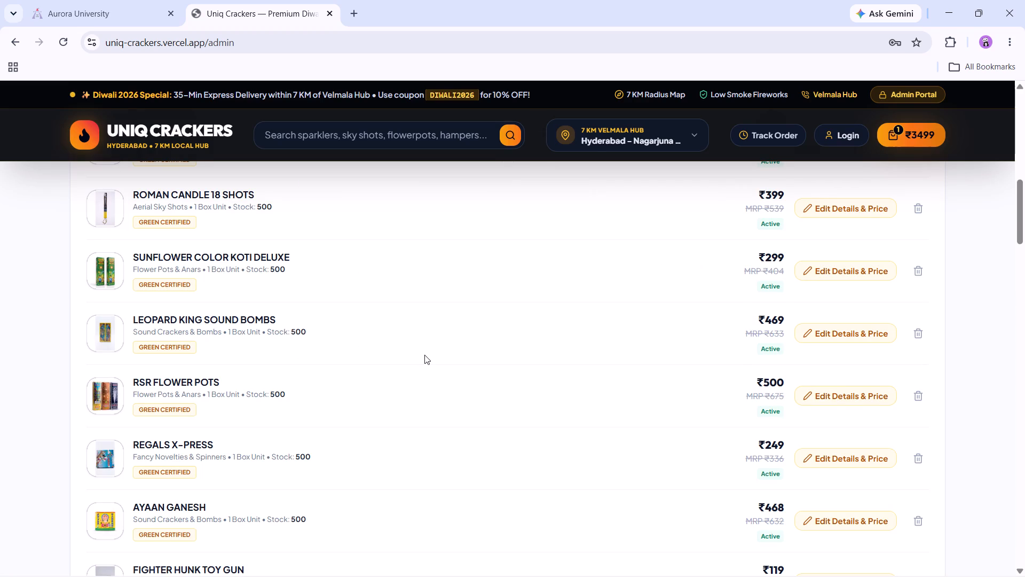
# Start another new product and choose Gemini_Generated_Image_nmczq9nmczq9nmcz from the compressedImages folder as its photo.
pyautogui.scroll(3, 424, 355)
pyautogui.scroll(1, 322, 368)
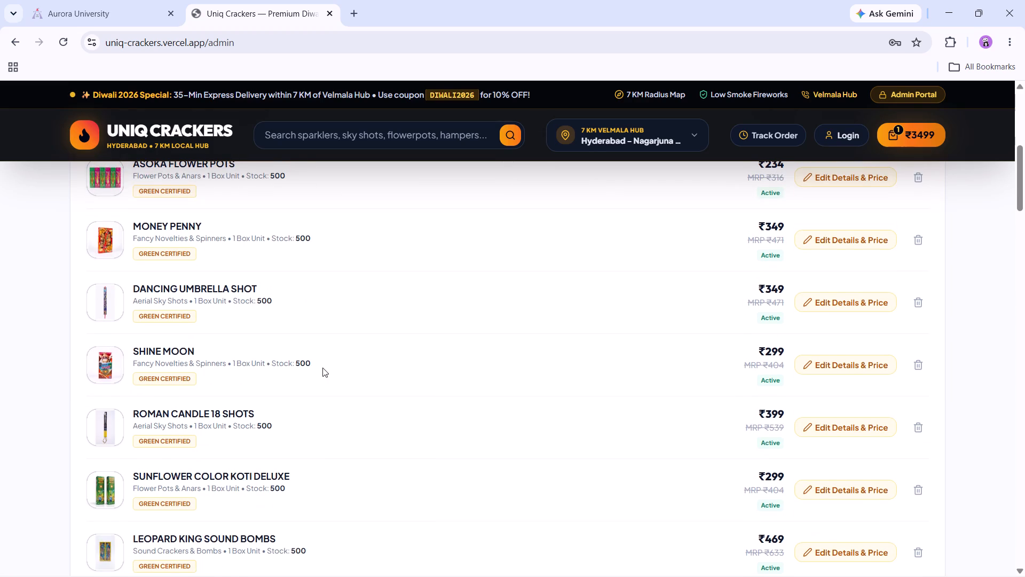
pyautogui.scroll(2, 322, 368)
pyautogui.click(265, 363)
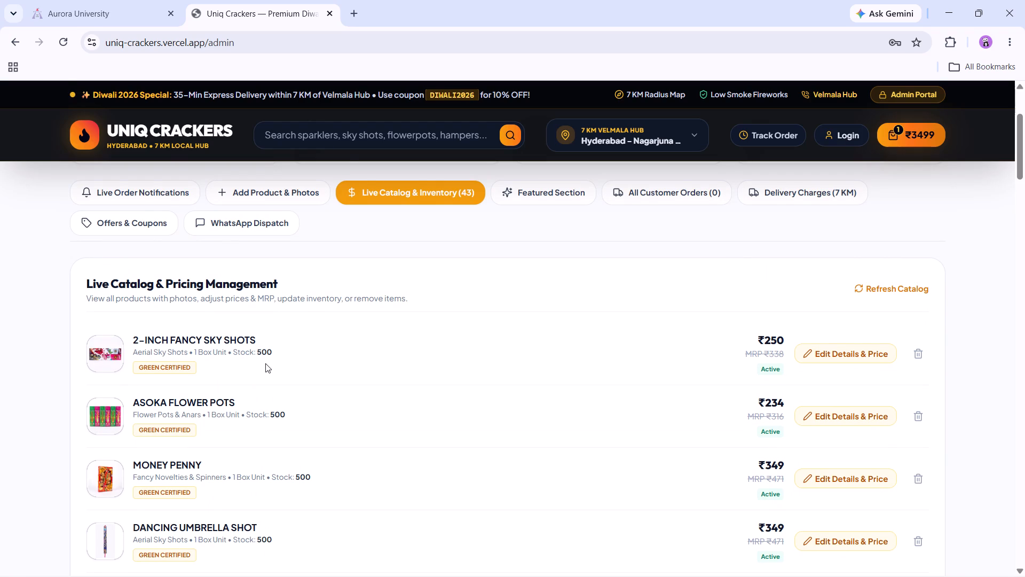
pyautogui.scroll(1, 238, 364)
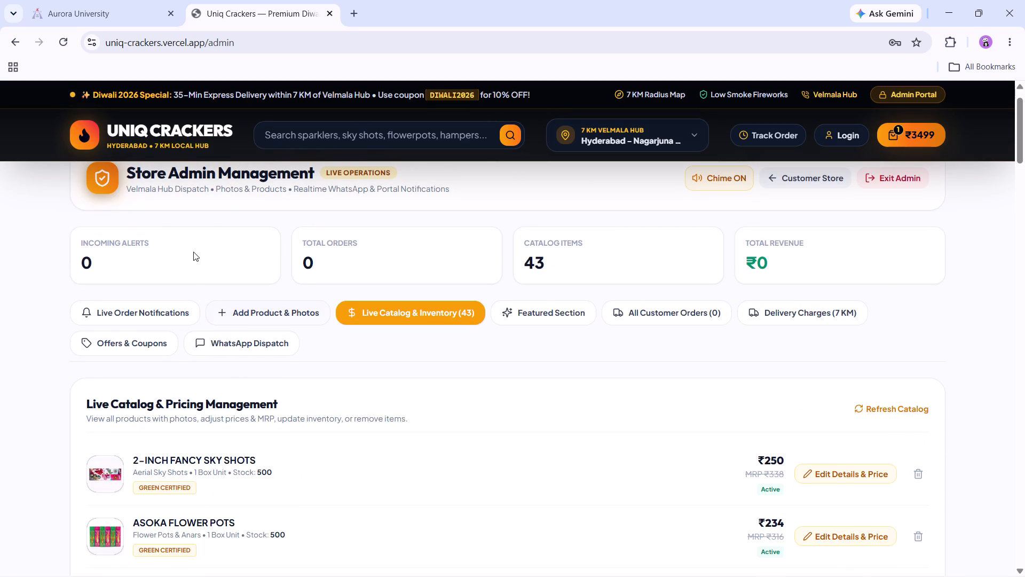
pyautogui.click(286, 318)
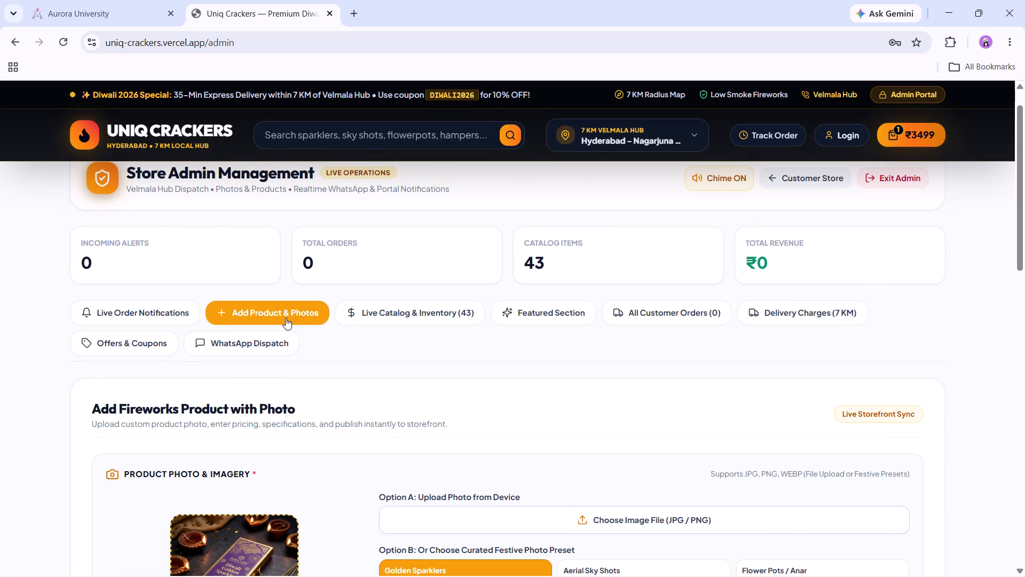
pyautogui.scroll(-1, 312, 392)
pyautogui.click(429, 439)
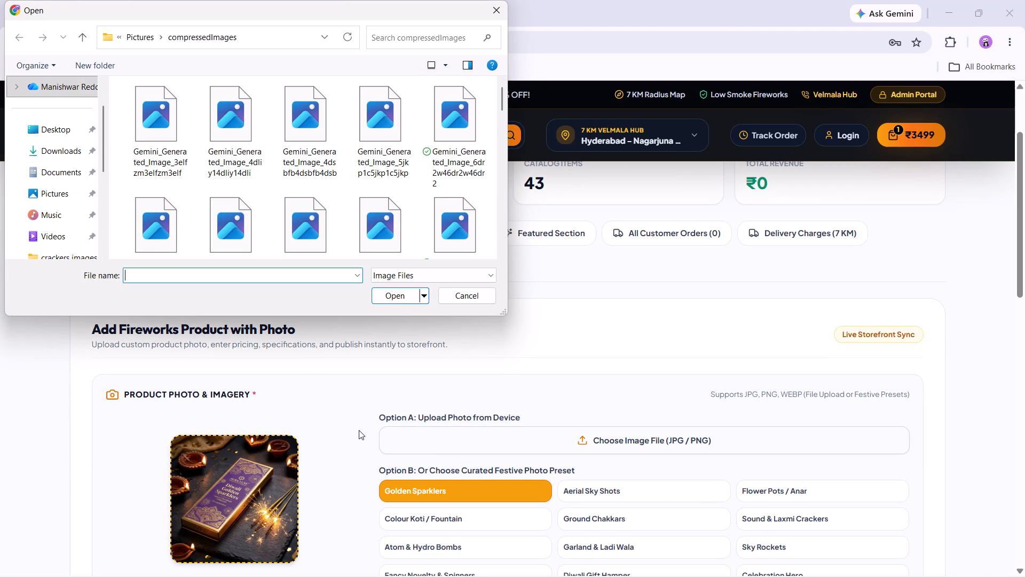
pyautogui.scroll(-9, 425, 187)
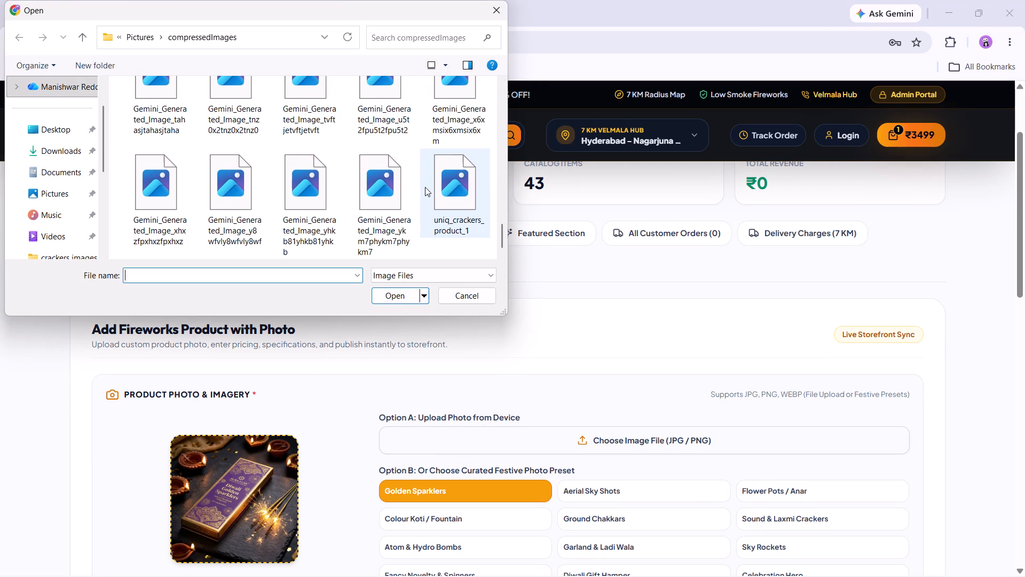
pyautogui.scroll(-7, 425, 187)
pyautogui.click(425, 194)
pyautogui.press('Up')
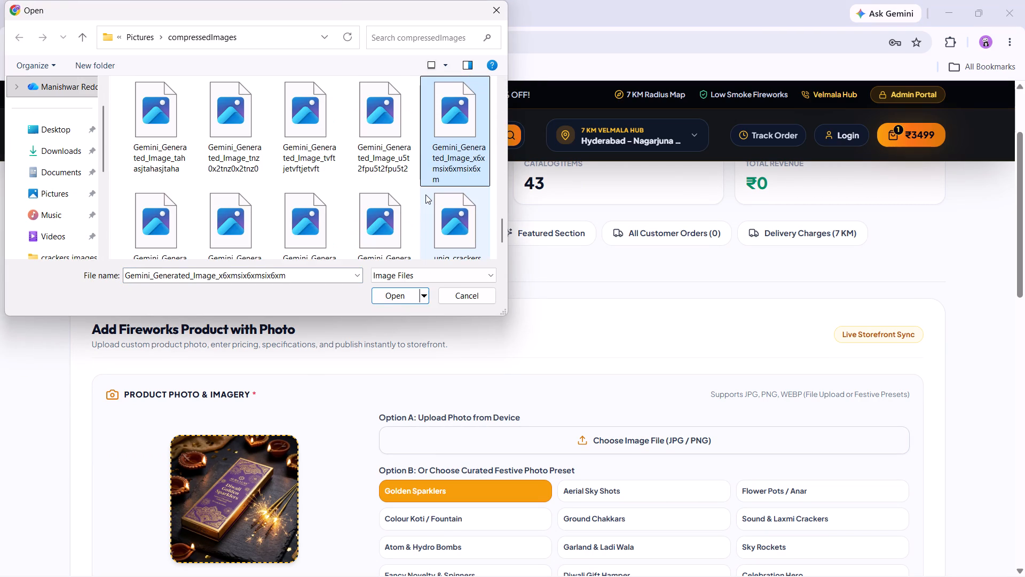
pyautogui.press('Up')
pyautogui.press('Up')
pyautogui.press('Left')
pyautogui.press('Left')
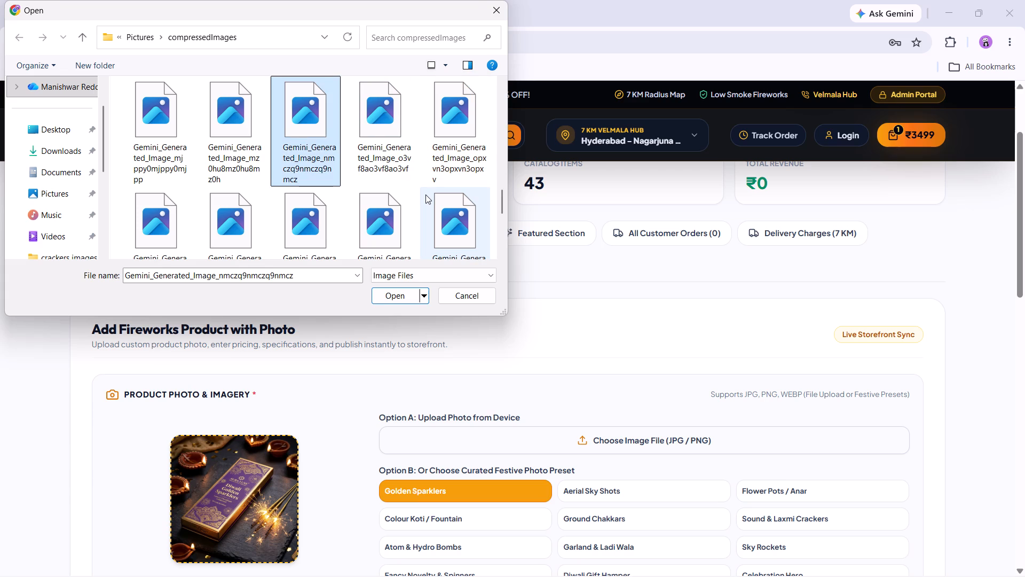
pyautogui.press('Return')
# Enter SAKTHI BOMB as the product title.
pyautogui.scroll(-1, 428, 414)
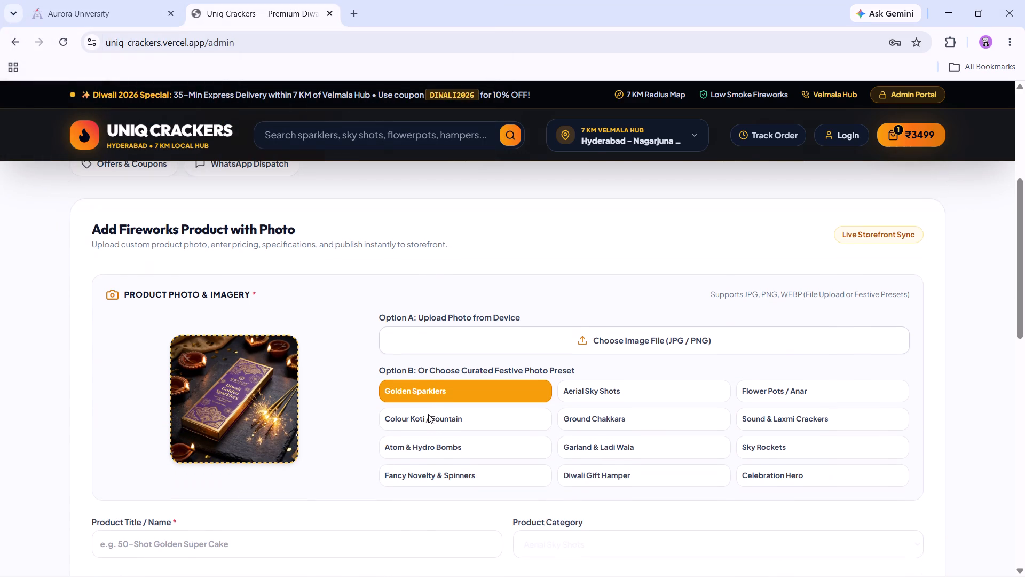
pyautogui.scroll(-1, 428, 414)
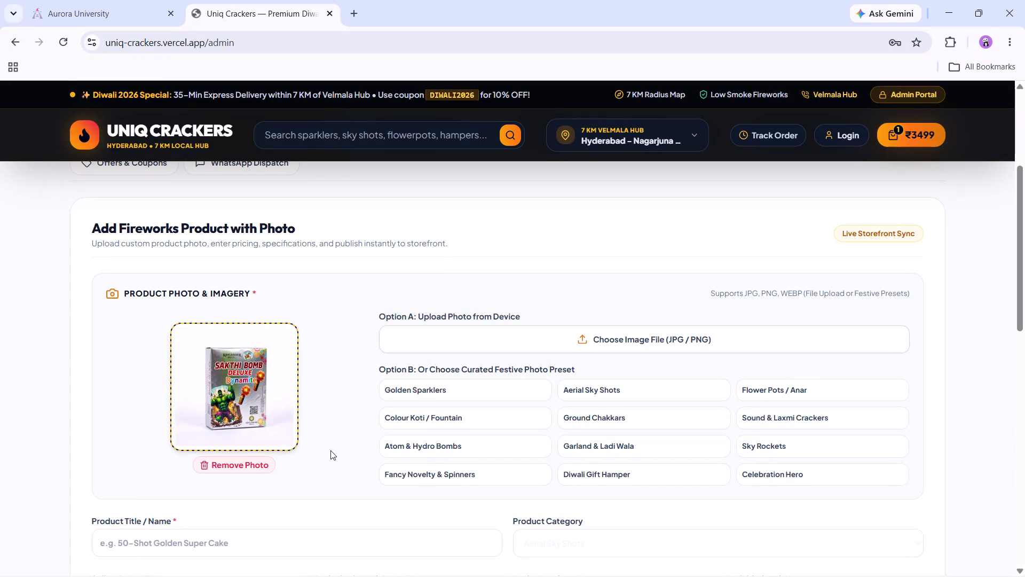
pyautogui.scroll(-1, 325, 475)
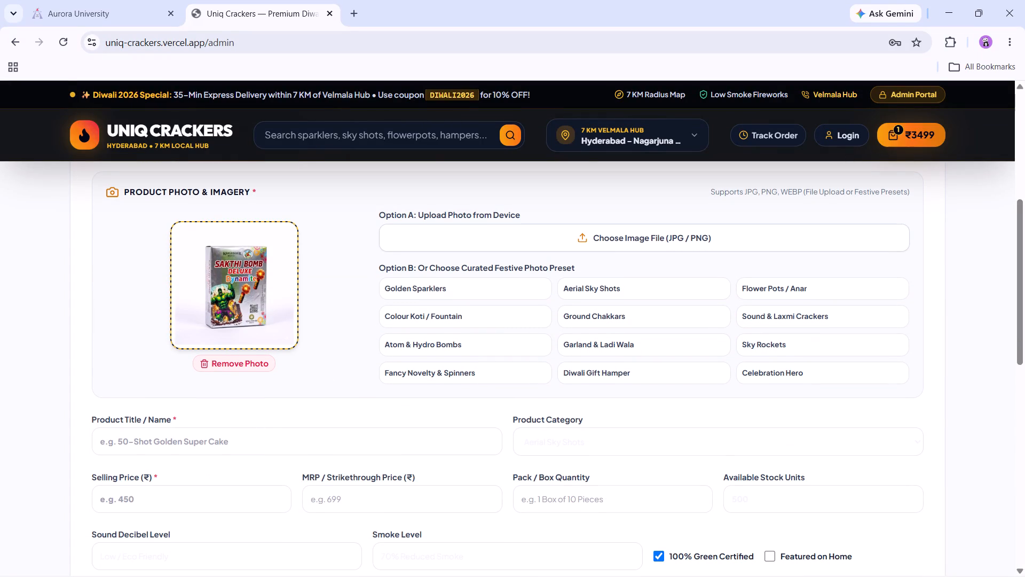
pyautogui.click(249, 435)
pyautogui.press('s')
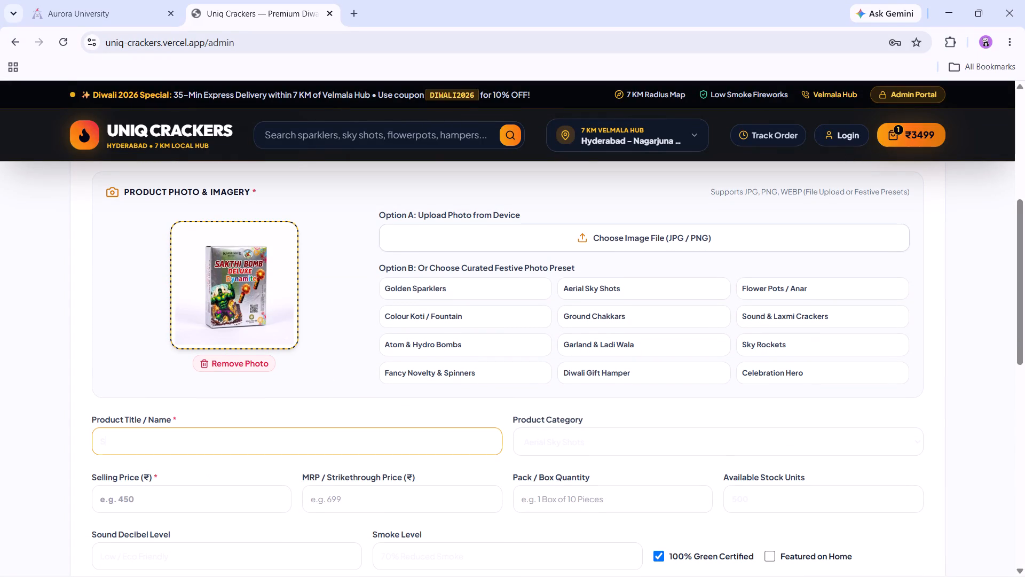
pyautogui.write('AK')
pyautogui.write('THI')
pyautogui.press('space')
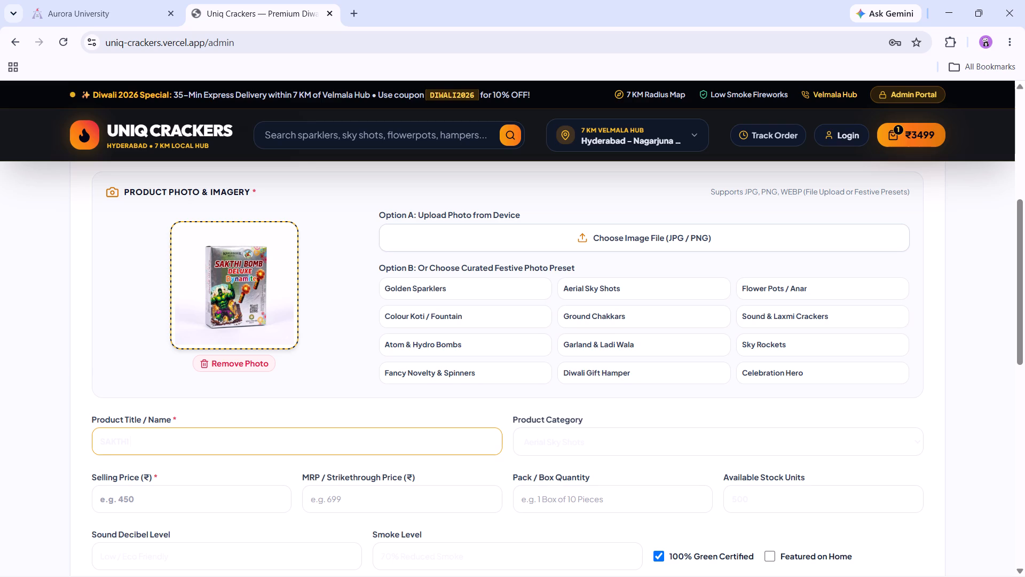
pyautogui.write('BOMB')
# Set the product category to Sound Crackers & Bombs.
pyautogui.click(658, 440)
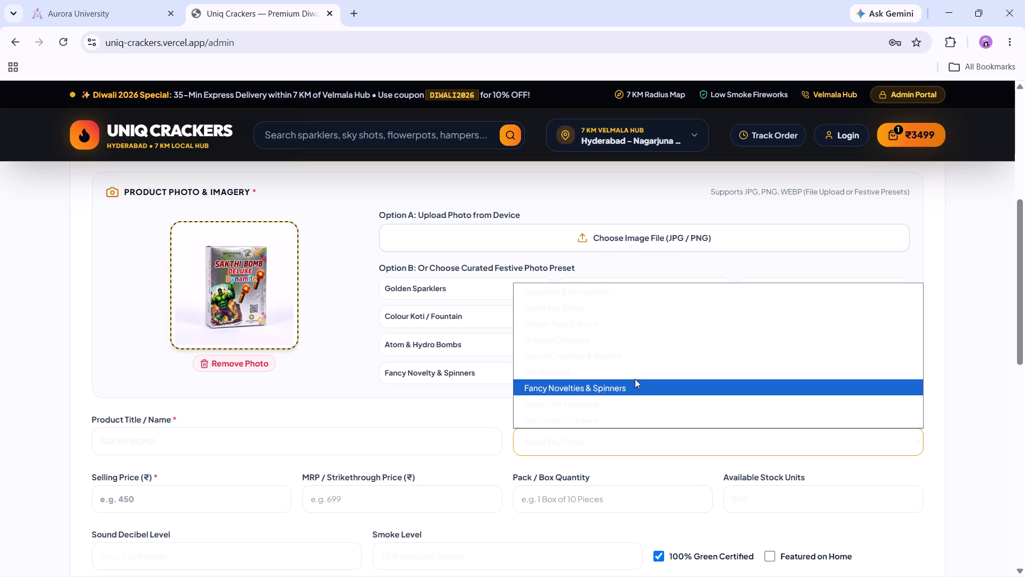
pyautogui.click(623, 355)
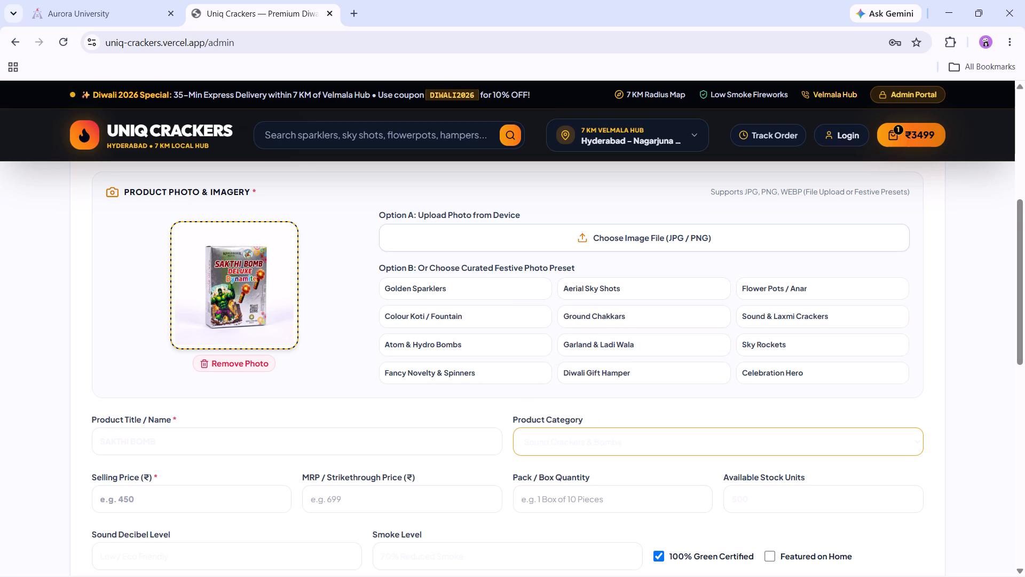
# Set the product's selling price to ₹299.
pyautogui.scroll(-1, 489, 462)
pyautogui.click(250, 419)
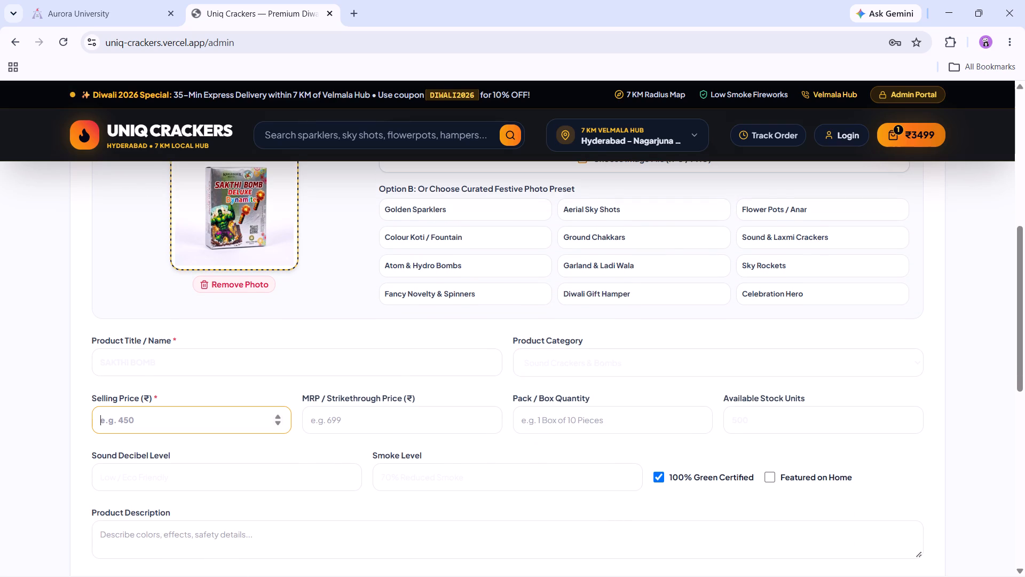
pyautogui.write('299')
# Publish the SAKTHI BOMB product to the live storefront.
pyautogui.scroll(-2, 277, 486)
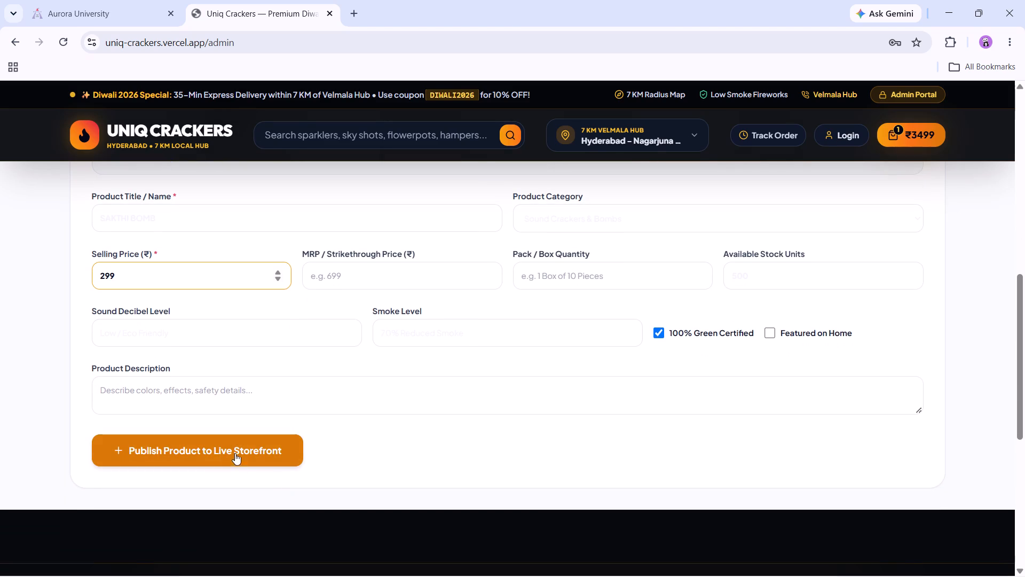
pyautogui.click(235, 455)
# Start another new product and choose Gemini_Generated_Image_mz0hu8mz0hu8mz0h from the compressedImages folder as its photo.
pyautogui.scroll(4, 329, 403)
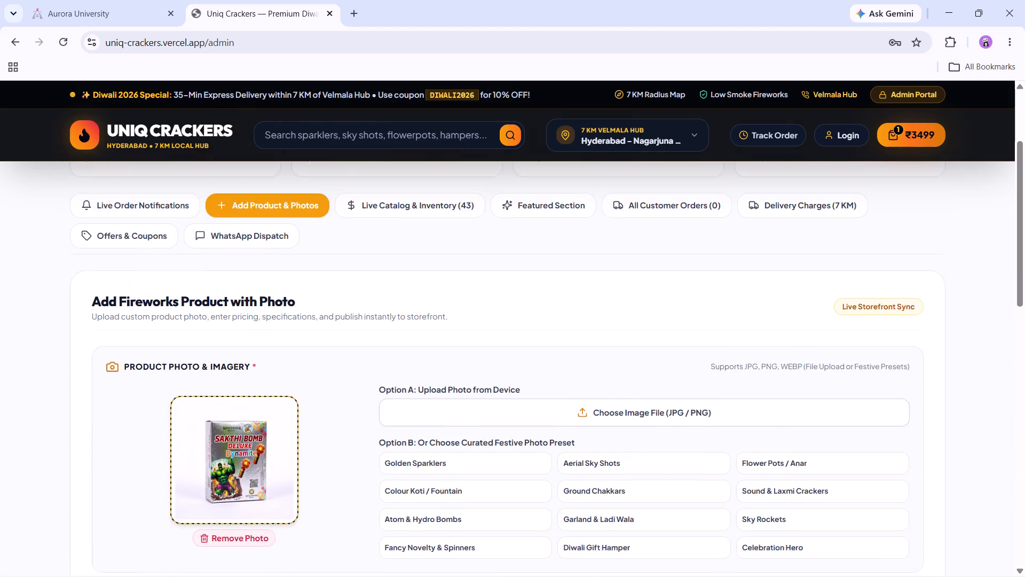
pyautogui.scroll(-1, 329, 403)
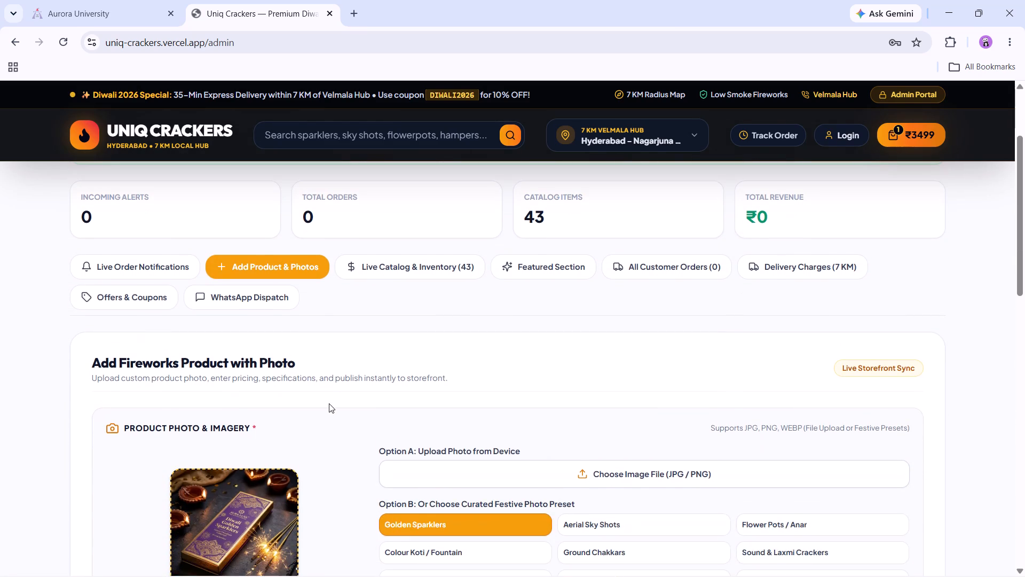
pyautogui.scroll(1, 416, 389)
pyautogui.scroll(1, 355, 397)
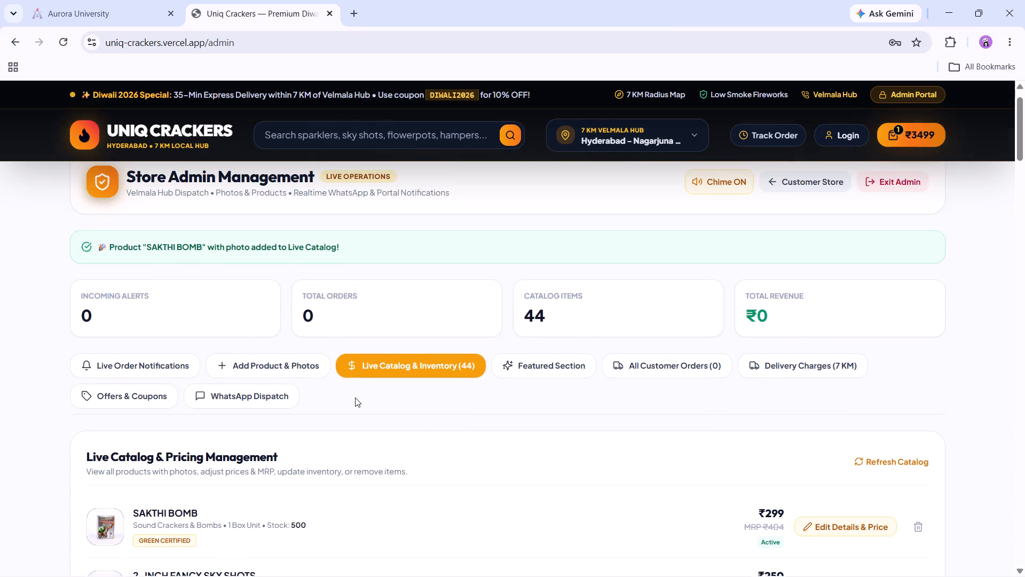
pyautogui.scroll(1, 355, 397)
pyautogui.click(290, 340)
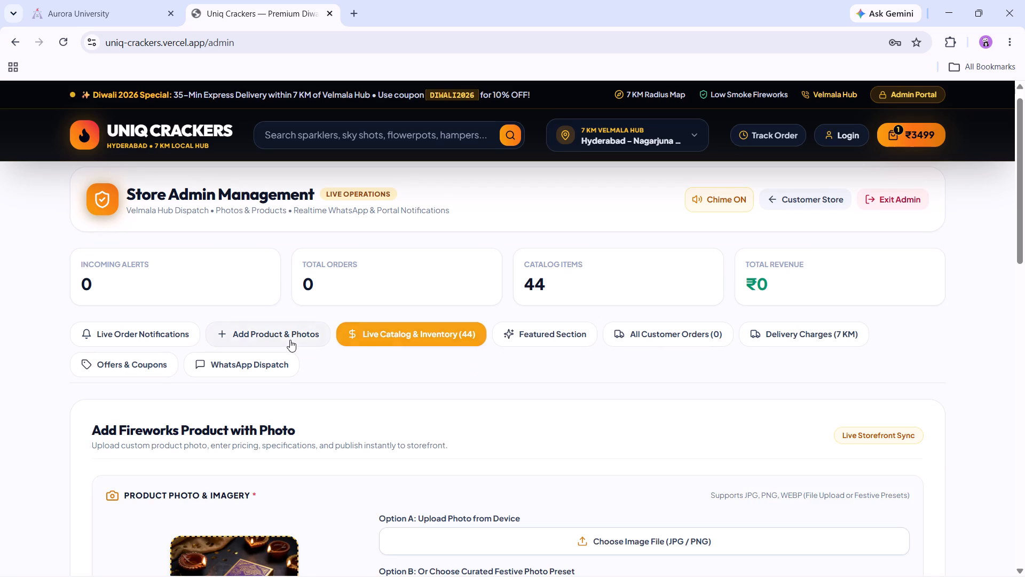
pyautogui.scroll(-1, 383, 425)
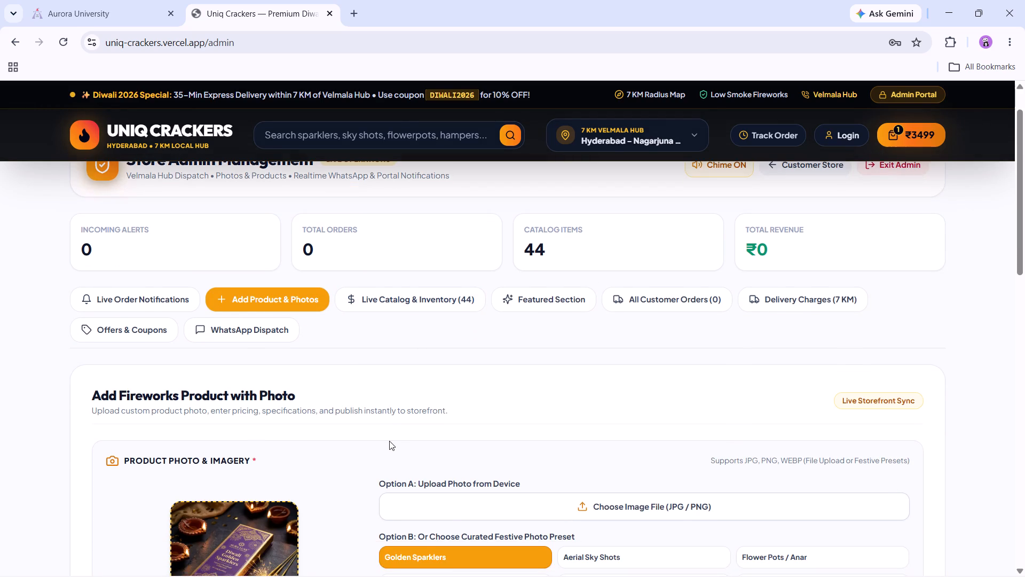
pyautogui.scroll(-1, 389, 441)
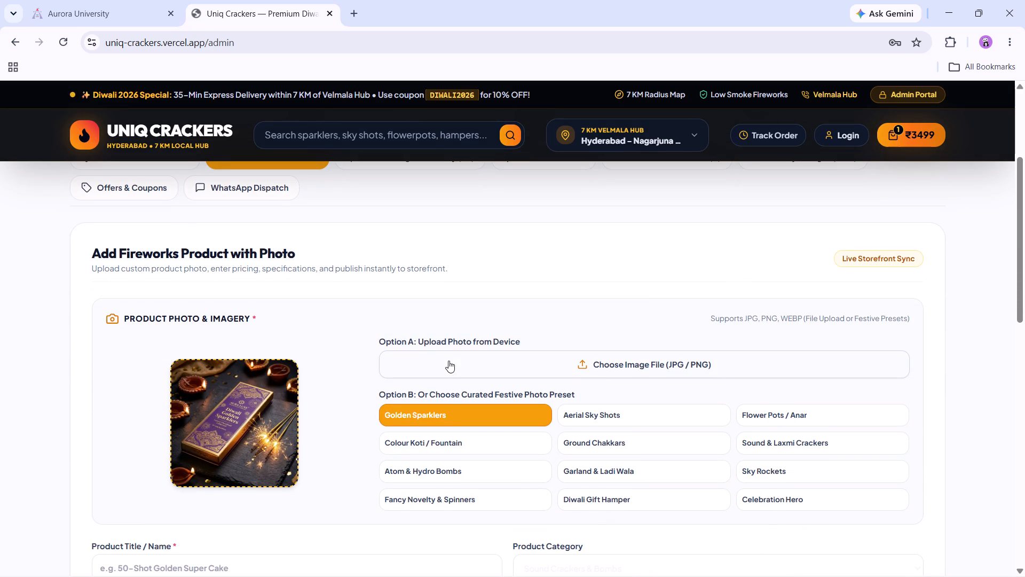
pyautogui.click(448, 361)
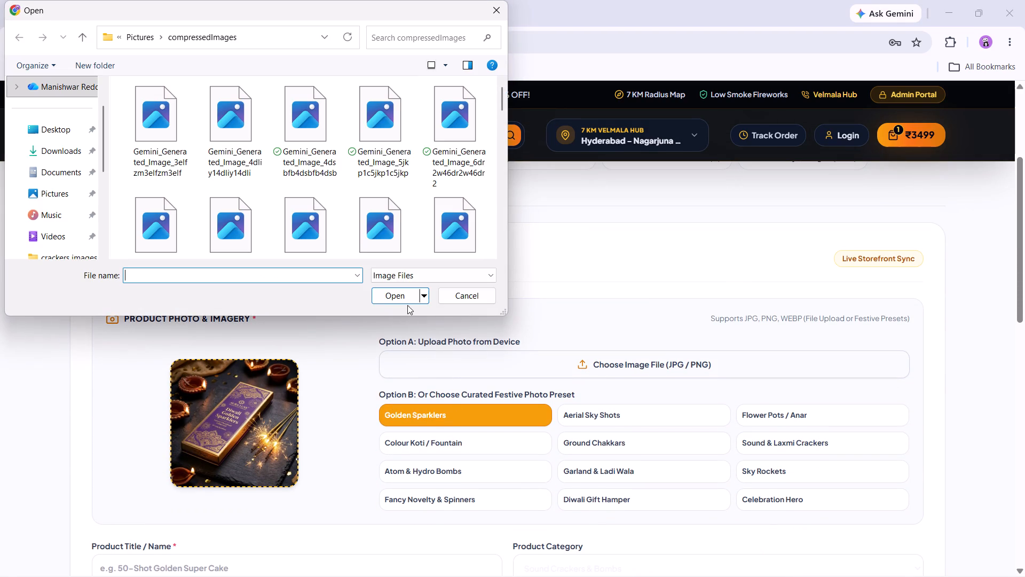
pyautogui.scroll(-8, 328, 199)
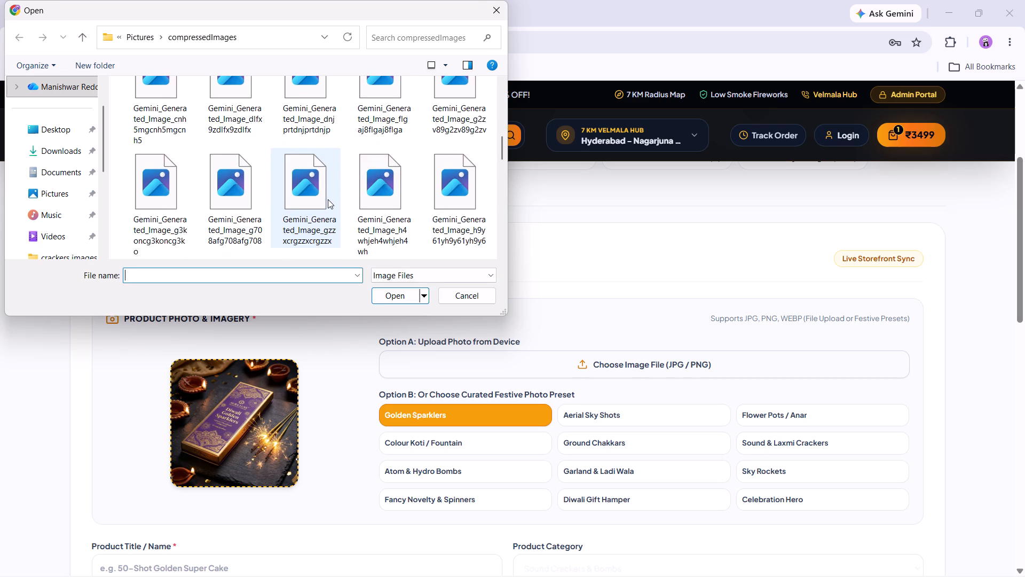
pyautogui.scroll(-11, 328, 199)
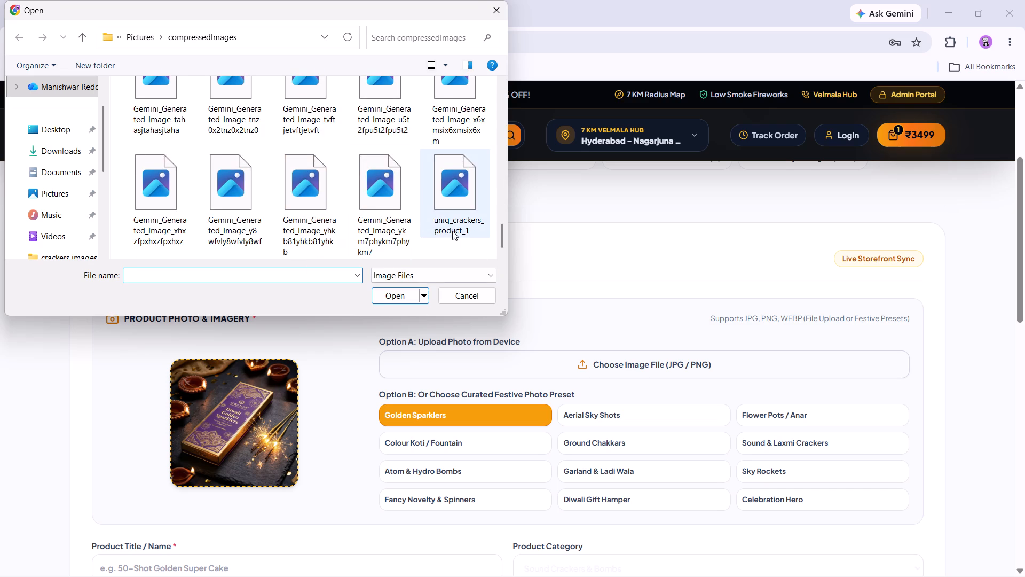
pyautogui.scroll(-2, 452, 231)
pyautogui.click(452, 231)
pyautogui.press('Up')
pyautogui.press('Up')
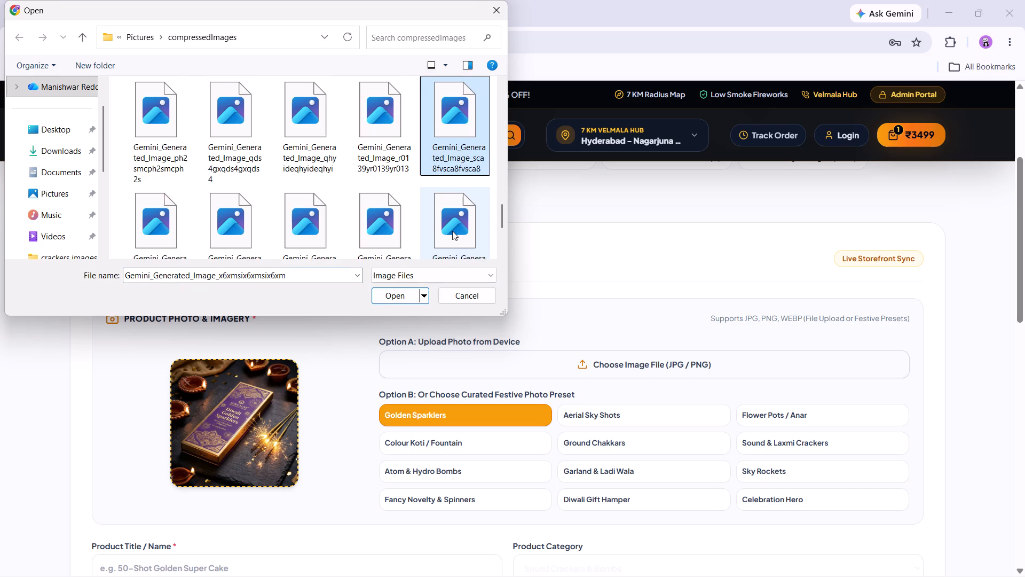
pyautogui.press('Up')
pyautogui.press('Left')
pyautogui.press('Left')
pyautogui.press('Left')
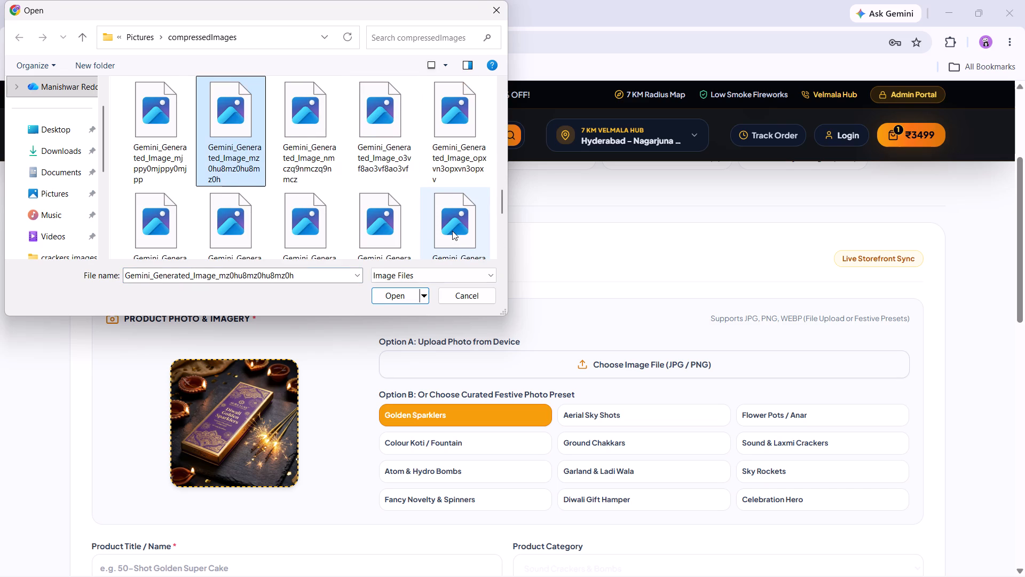
pyautogui.press('Return')
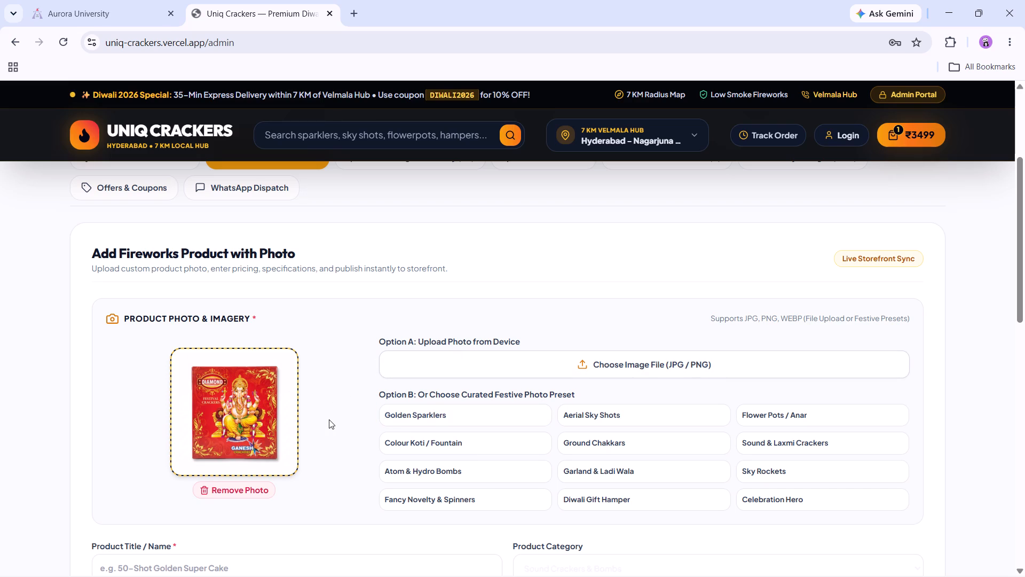
# Set the product category to Diwali Gift Hampers.
pyautogui.scroll(-2, 329, 419)
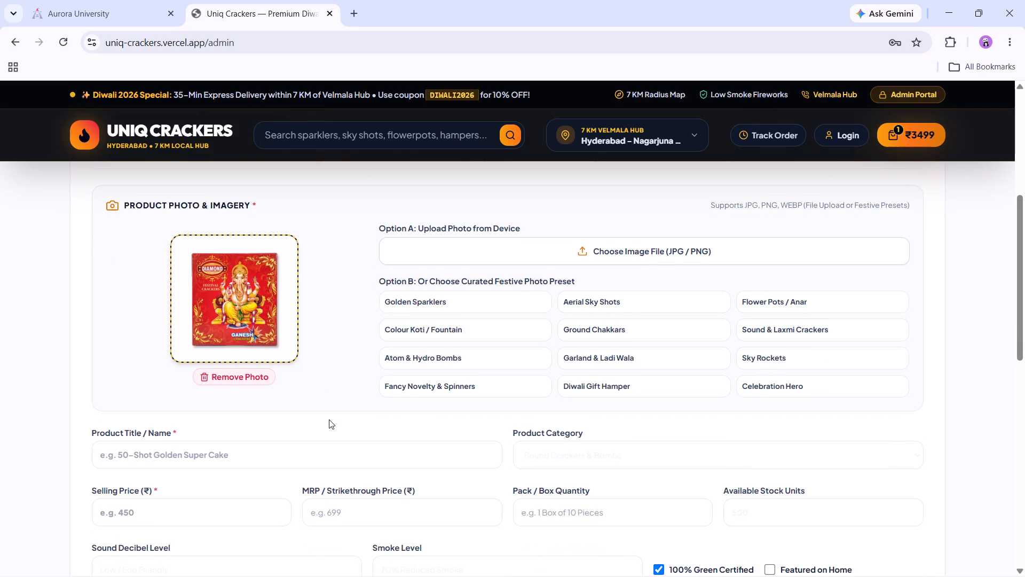
pyautogui.scroll(-1, 329, 419)
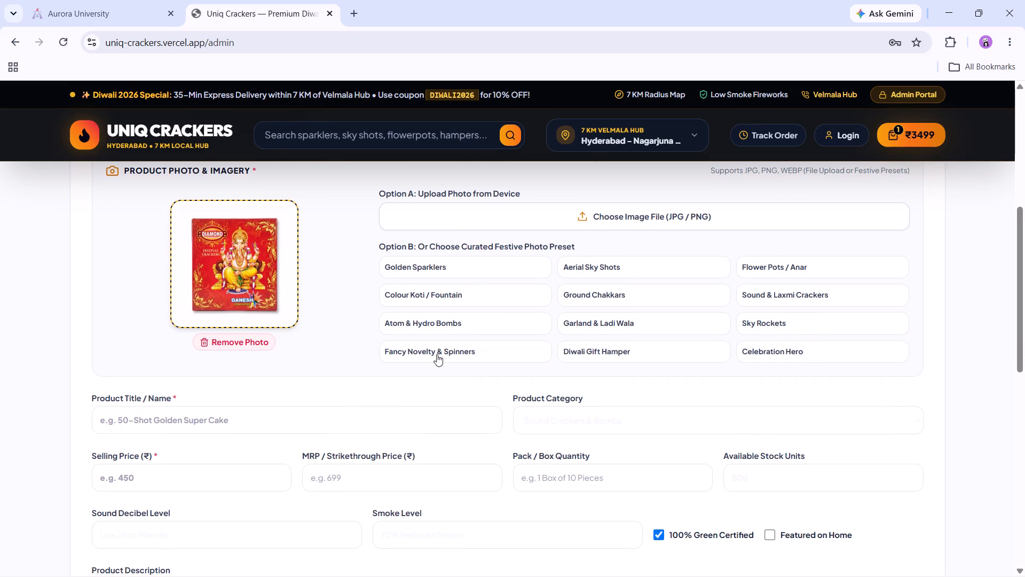
pyautogui.click(605, 421)
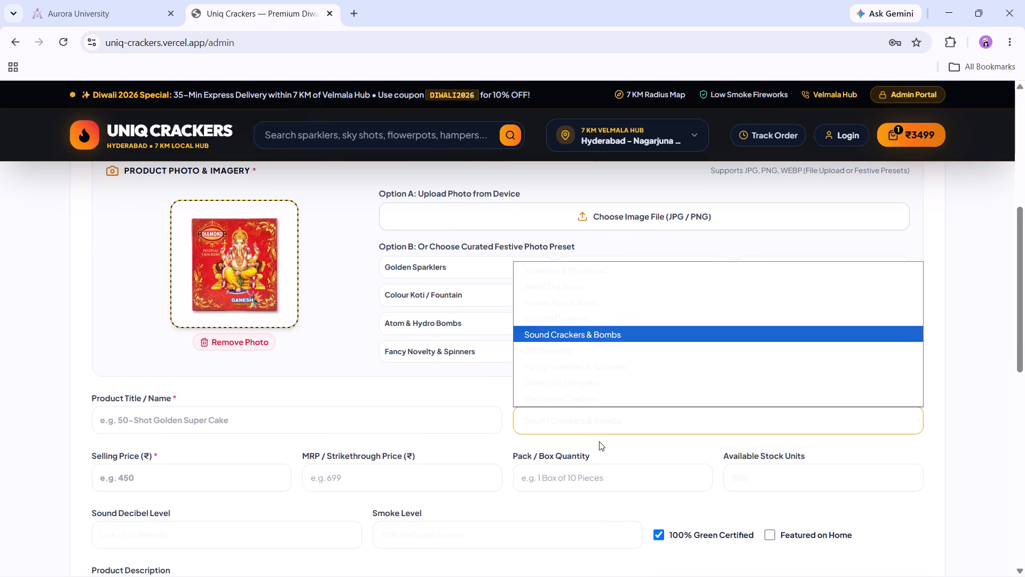
pyautogui.click(562, 380)
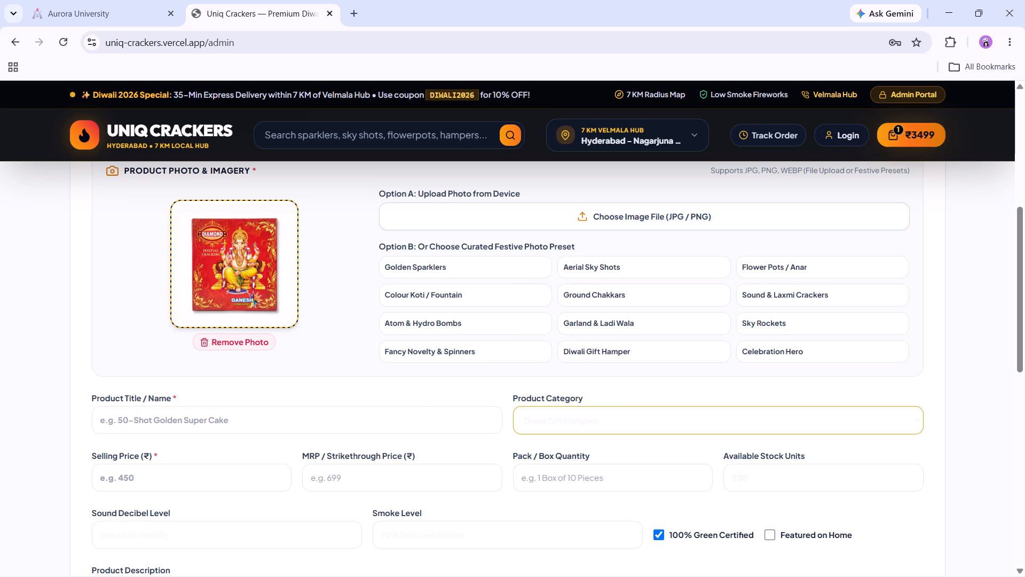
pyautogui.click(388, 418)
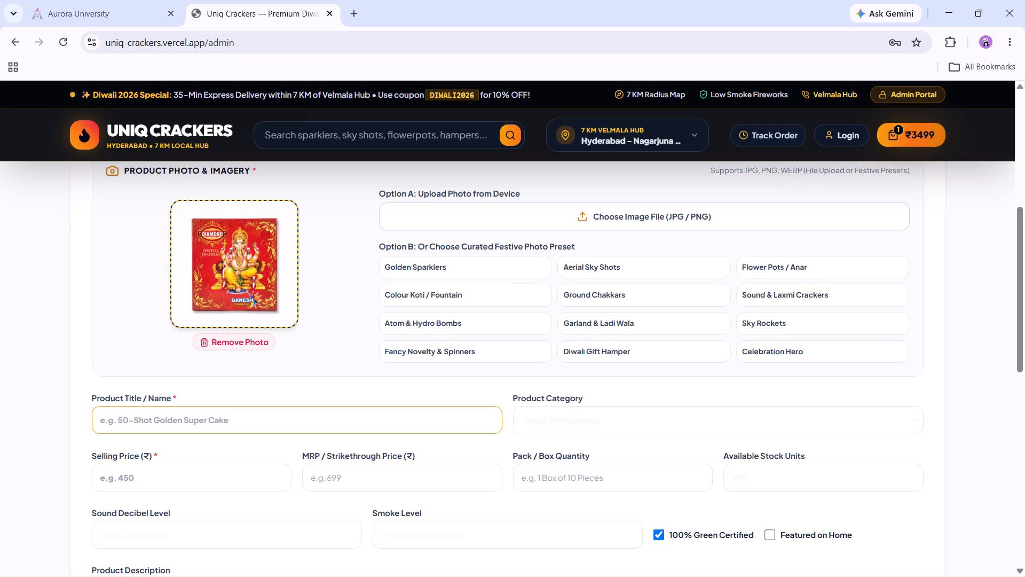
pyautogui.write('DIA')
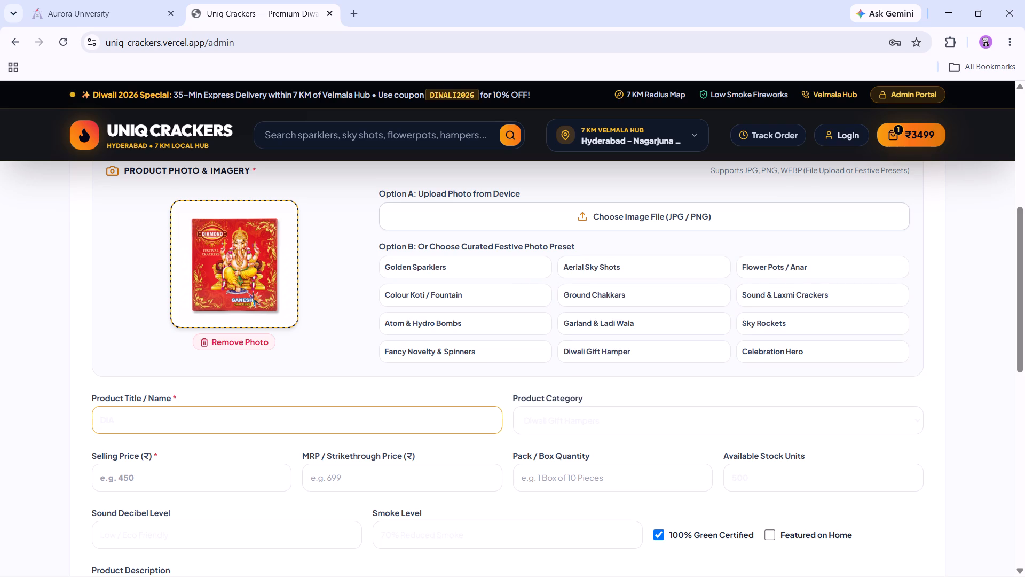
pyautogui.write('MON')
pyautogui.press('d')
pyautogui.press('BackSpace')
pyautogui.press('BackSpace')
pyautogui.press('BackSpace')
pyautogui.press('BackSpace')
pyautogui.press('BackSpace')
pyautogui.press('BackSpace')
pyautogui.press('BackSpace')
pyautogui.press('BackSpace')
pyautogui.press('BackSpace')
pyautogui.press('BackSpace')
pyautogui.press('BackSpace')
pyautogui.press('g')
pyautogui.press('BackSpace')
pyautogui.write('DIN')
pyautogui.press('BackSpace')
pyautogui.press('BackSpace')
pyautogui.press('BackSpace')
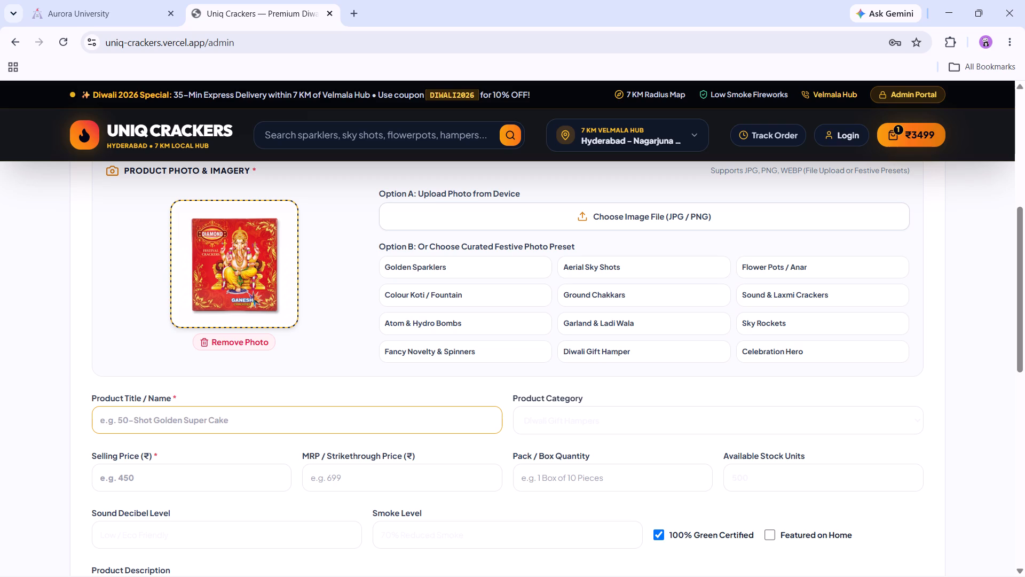
# Enter GIFT HAPPER-(M) as the product title.
pyautogui.write('GI')
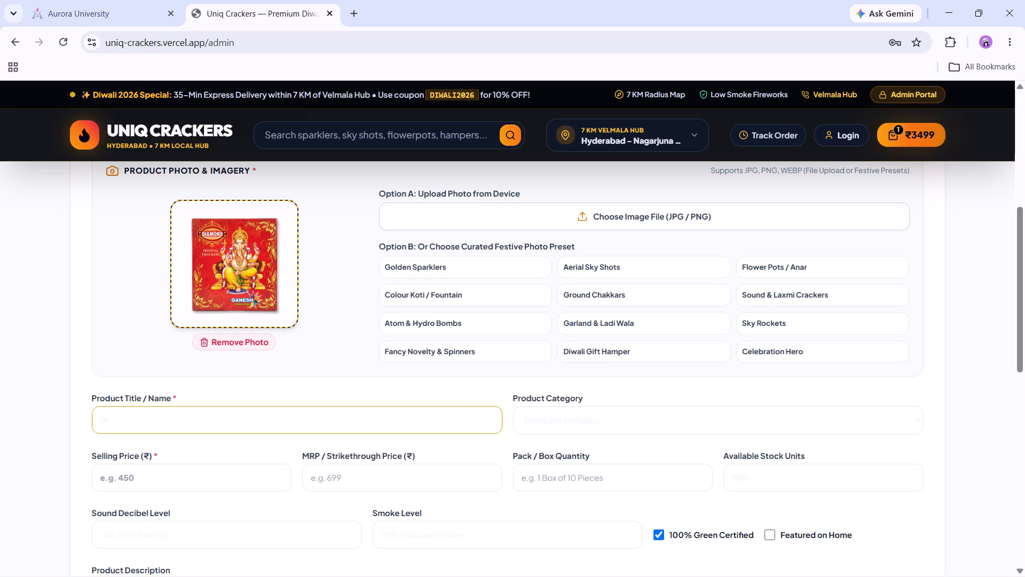
pyautogui.write('FT')
pyautogui.press('space')
pyautogui.write('HAPPER')
pyautogui.hotkey('shift', '_')
pyautogui.press('BackSpace')
pyautogui.press('-')
pyautogui.press('9')
pyautogui.press('BackSpace')
pyautogui.hotkey('shift', '(')
pyautogui.press('m')
pyautogui.hotkey('shift', ')')
# Set the product's selling price to ₹500.
pyautogui.click(205, 480)
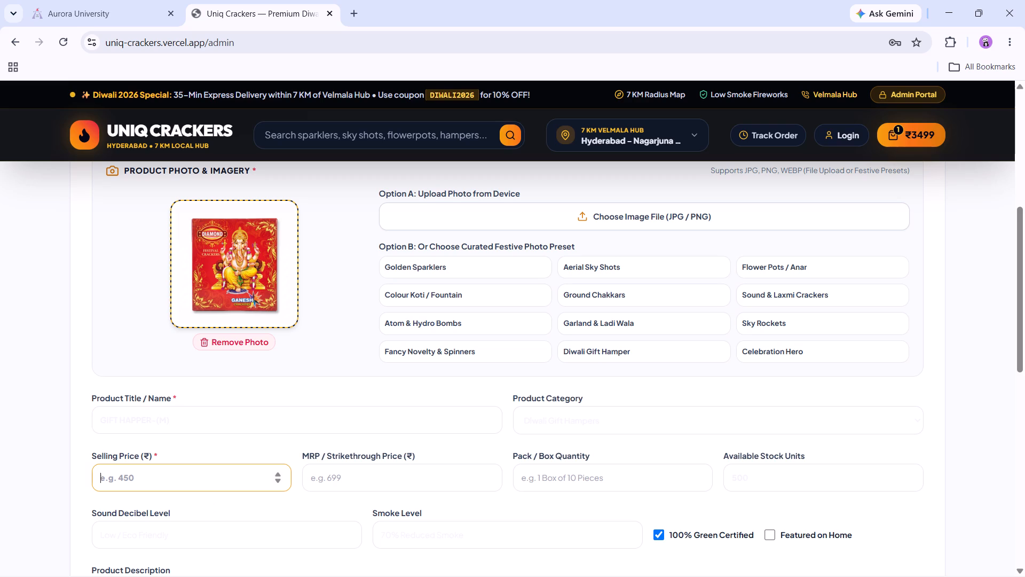
pyautogui.write('500')
# Publish the GIFT HAPPER-(M) product to the live storefront.
pyautogui.scroll(-8, 205, 480)
pyautogui.scroll(-4, 222, 423)
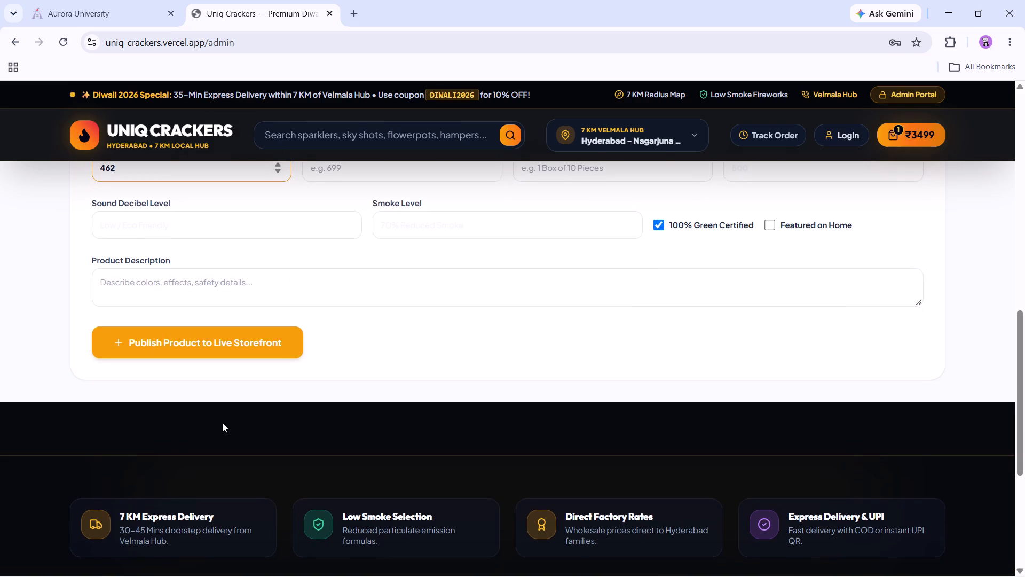
pyautogui.click(224, 334)
# Start another new product and choose Gemini_Generated_Image_mjppy0mjppy0mjpp from the compressedImages folder as its photo.
pyautogui.scroll(1, 321, 303)
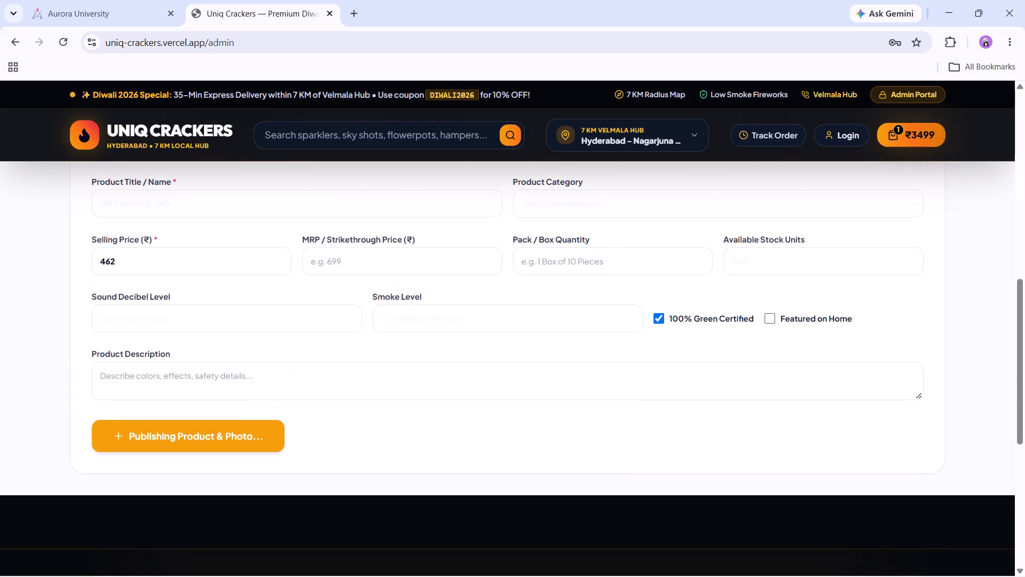
pyautogui.scroll(1, 321, 303)
pyautogui.scroll(4, 245, 335)
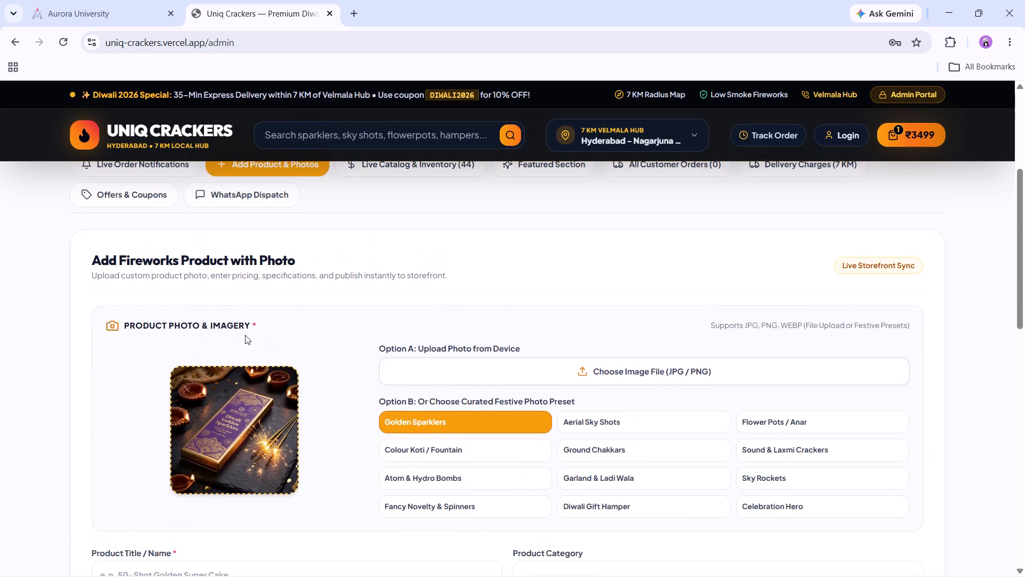
pyautogui.scroll(3, 299, 336)
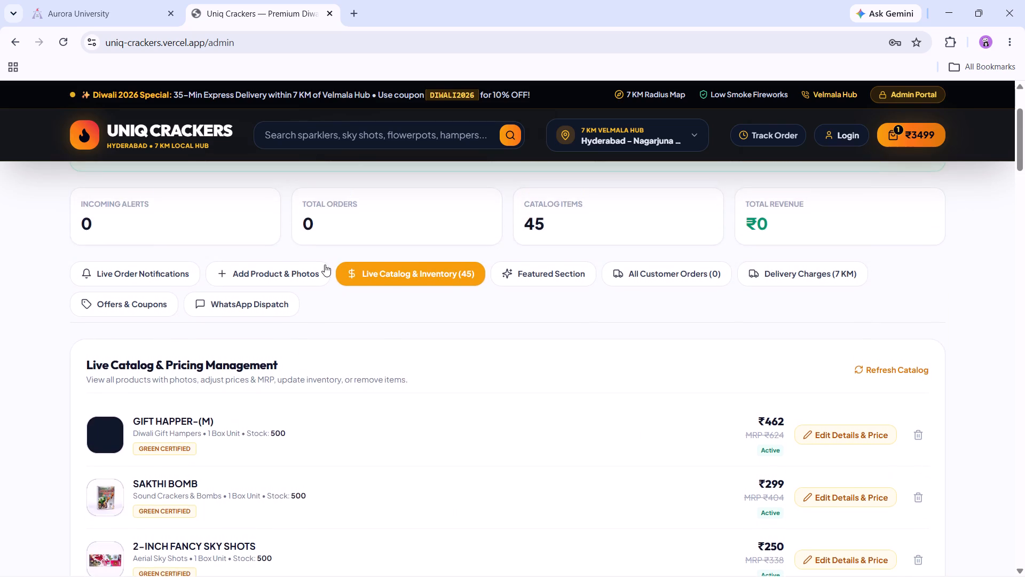
pyautogui.click(269, 227)
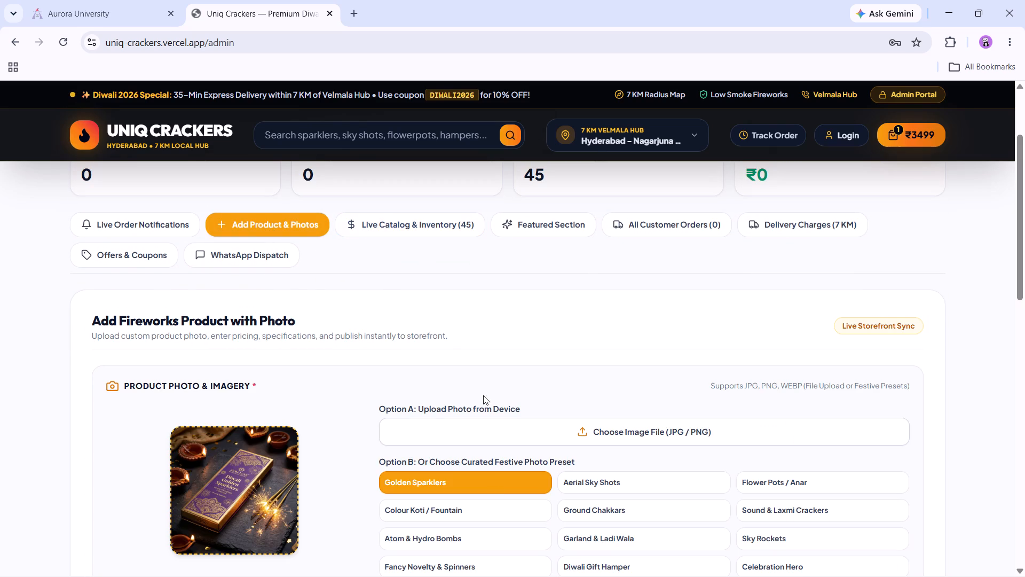
pyautogui.click(478, 435)
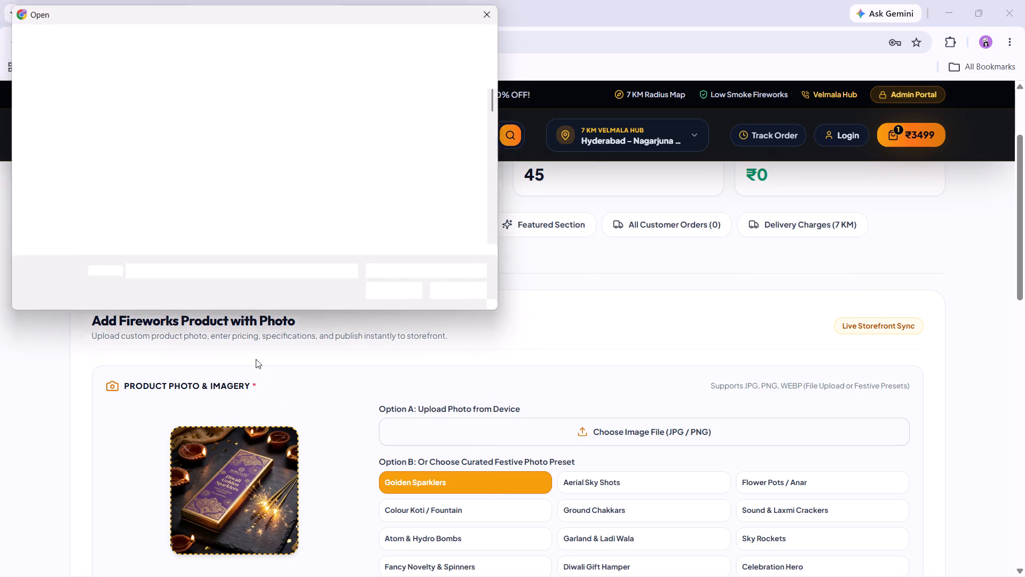
pyautogui.scroll(-13, 278, 218)
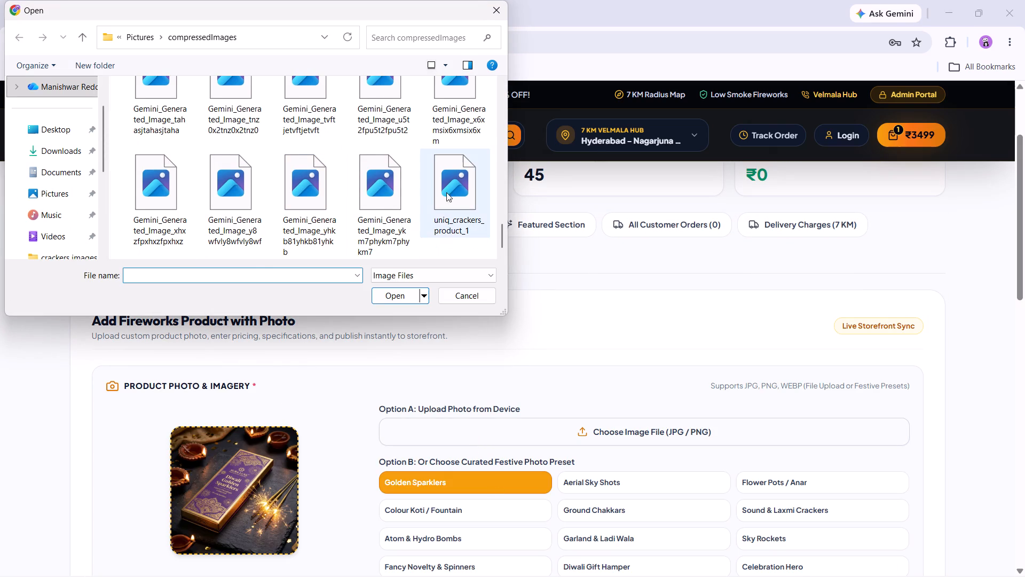
pyautogui.click(470, 183)
pyautogui.press('Up')
pyautogui.press('Up')
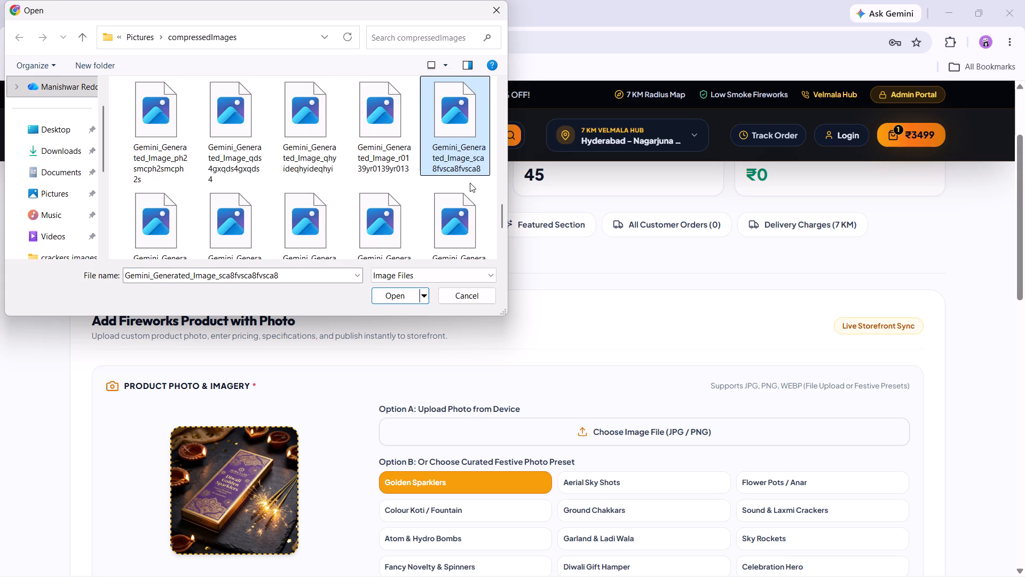
pyautogui.press('Up')
pyautogui.press('Left')
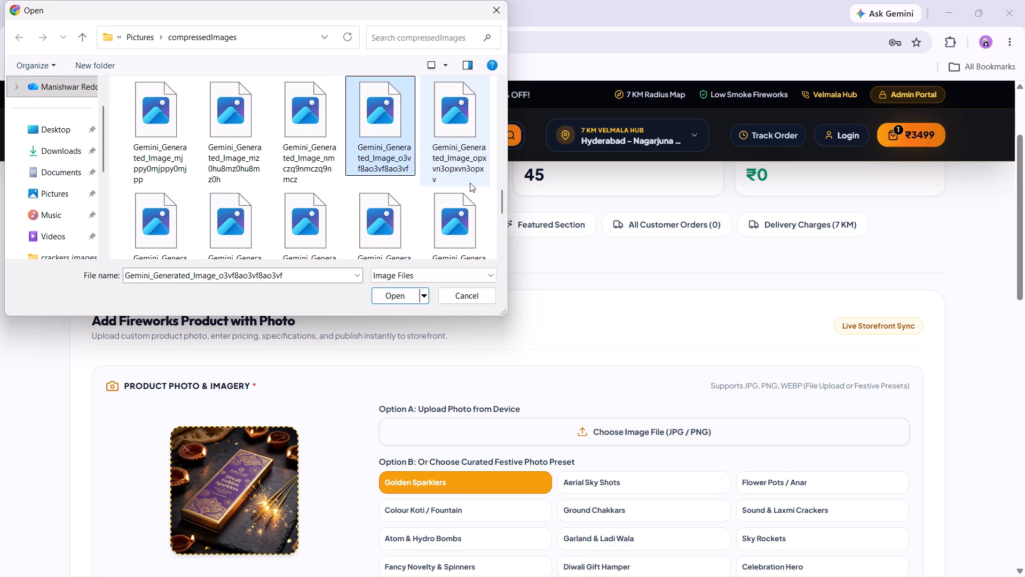
pyautogui.press('Left')
pyautogui.press('Left')
pyautogui.press('Left')
pyautogui.press('Return')
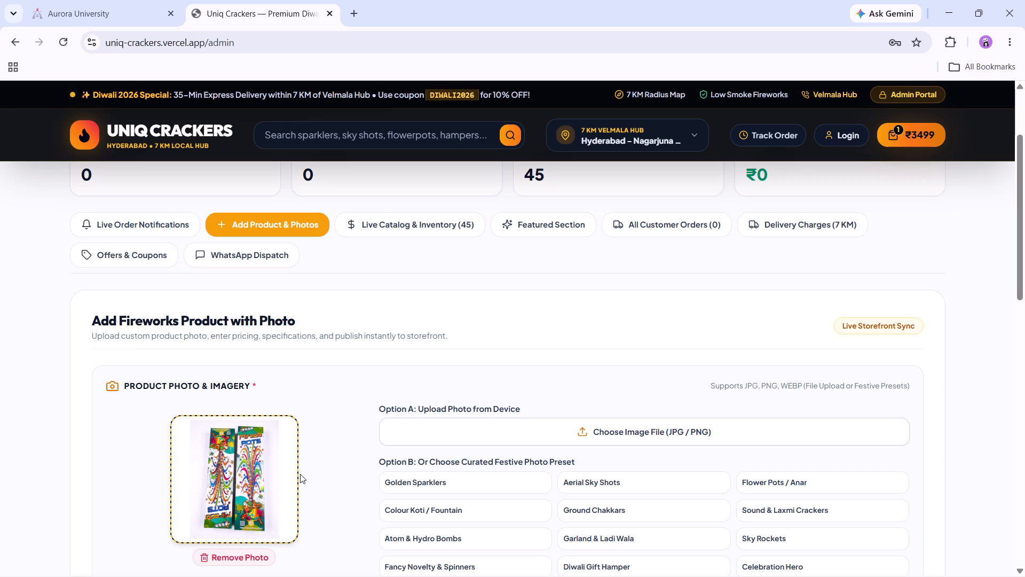
# Enter MIRACLE POTS as the product title.
pyautogui.scroll(-3, 300, 474)
pyautogui.click(230, 437)
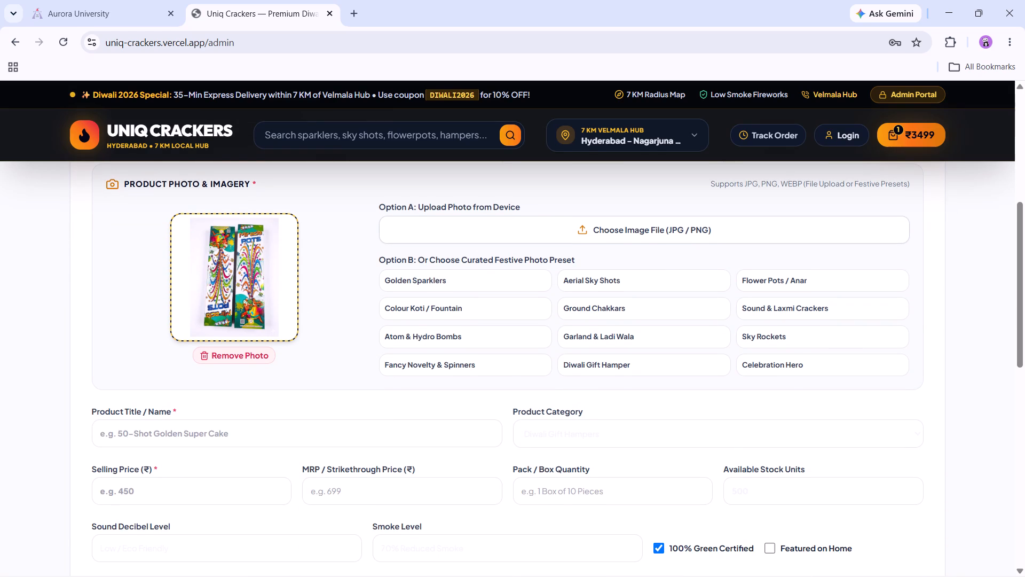
pyautogui.write('MIRA')
pyautogui.write('CLE POTS')
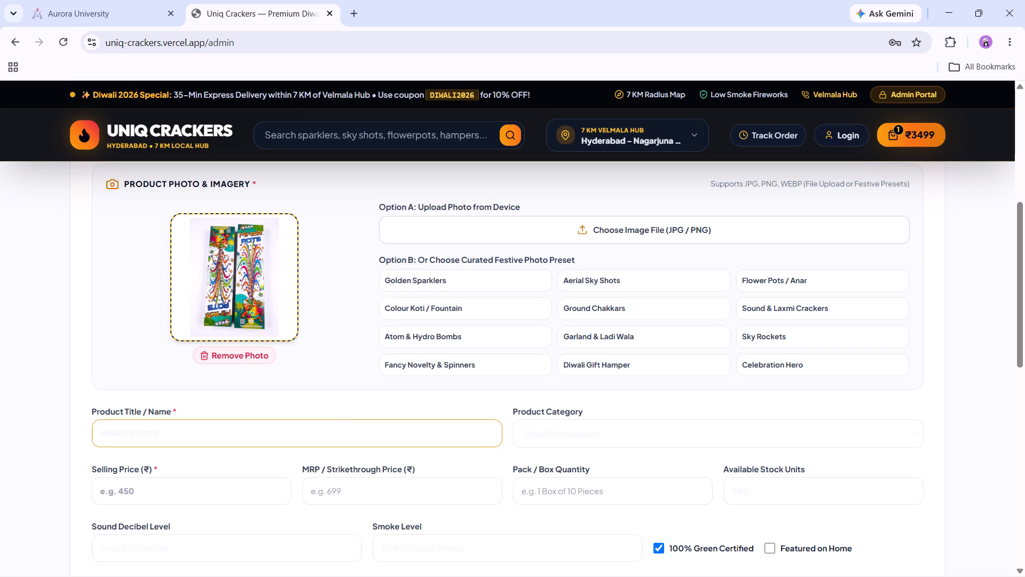
# Set the product's selling price to ₹199.
pyautogui.click(227, 493)
pyautogui.write('199')
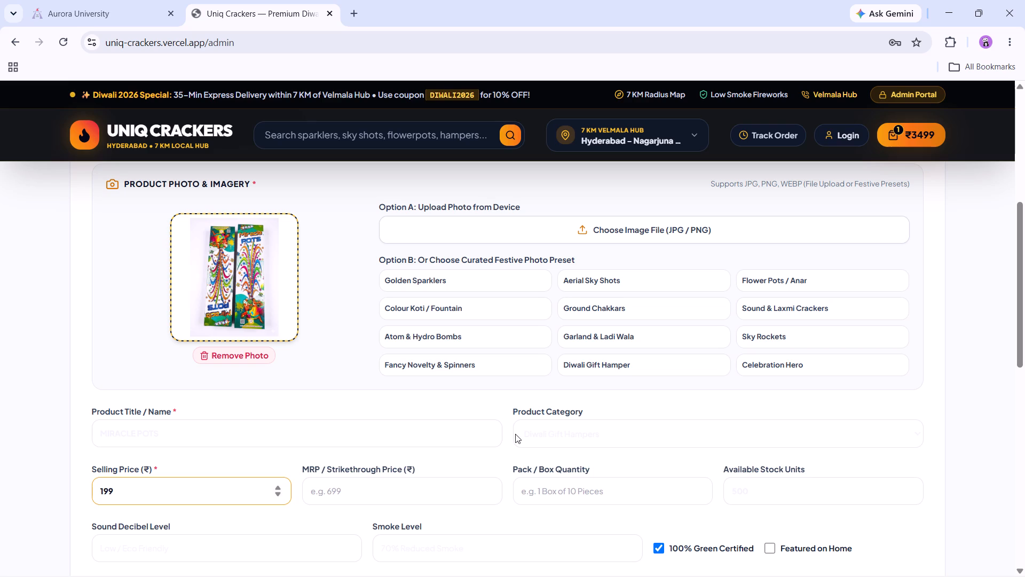
# Set the MIRACLE POTS product's category to Flower Pots & Anars.
pyautogui.click(523, 435)
pyautogui.scroll(-1, 523, 435)
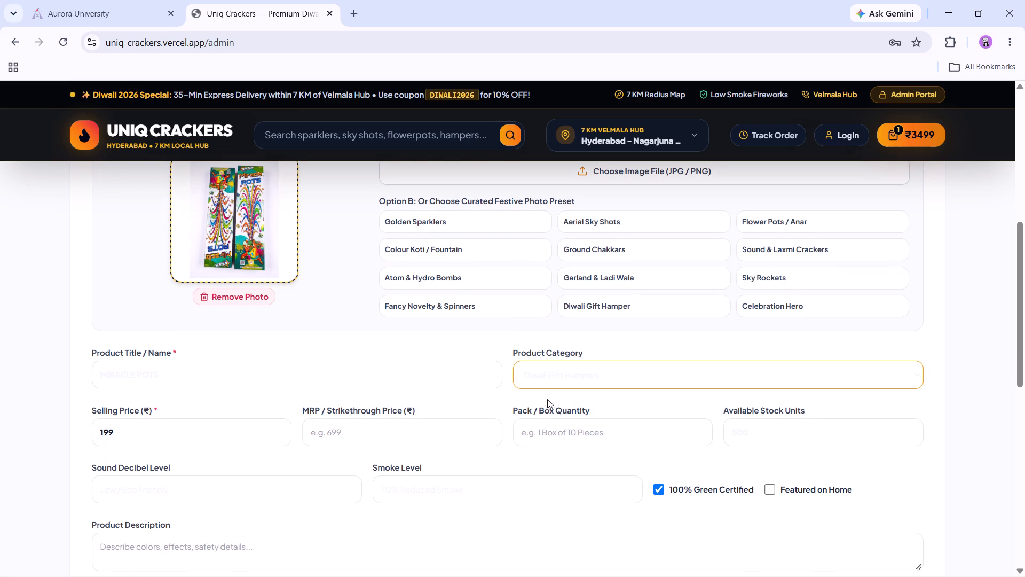
pyautogui.click(546, 379)
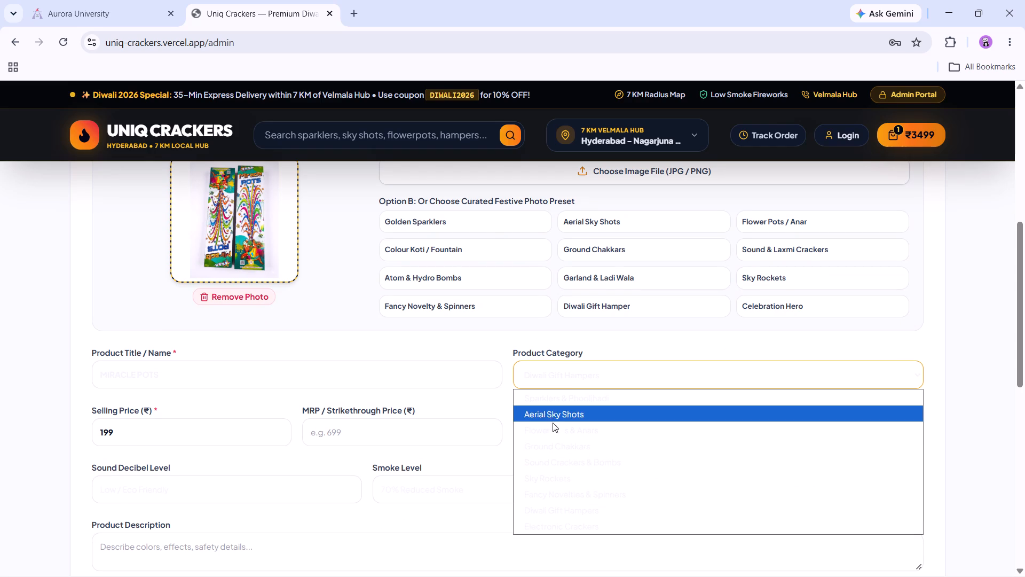
pyautogui.click(553, 425)
# Publish the MIRACLE POTS product to the live storefront and check its entry in the live catalog.
pyautogui.scroll(-2, 319, 481)
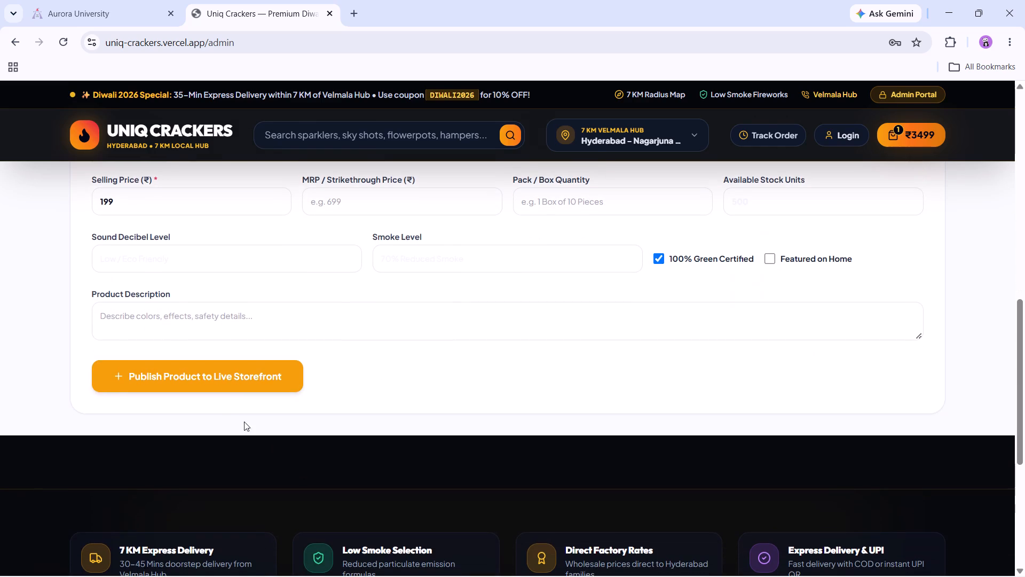
pyautogui.click(202, 376)
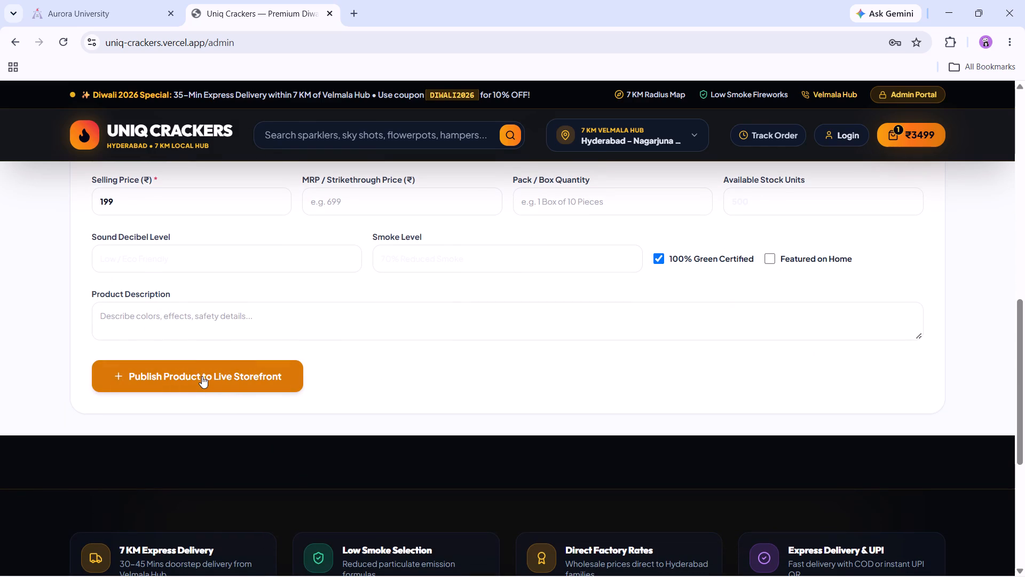
pyautogui.scroll(2, 338, 388)
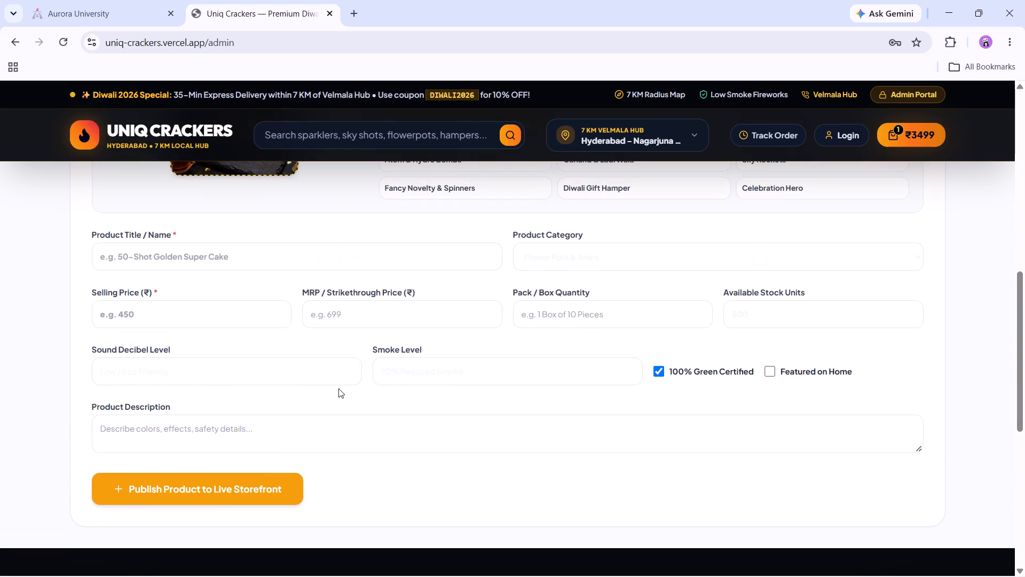
pyautogui.scroll(3, 338, 388)
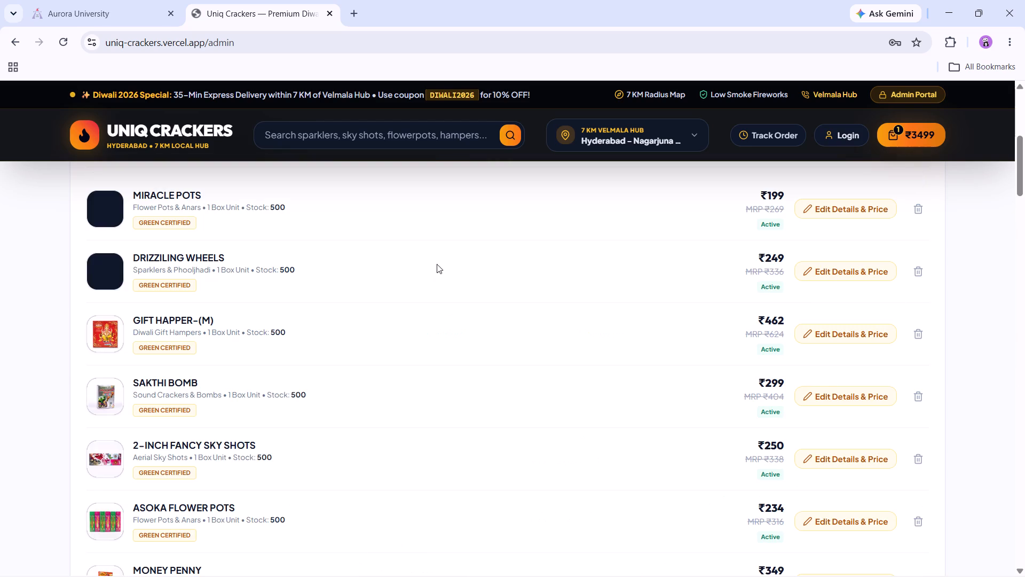
pyautogui.scroll(1, 347, 342)
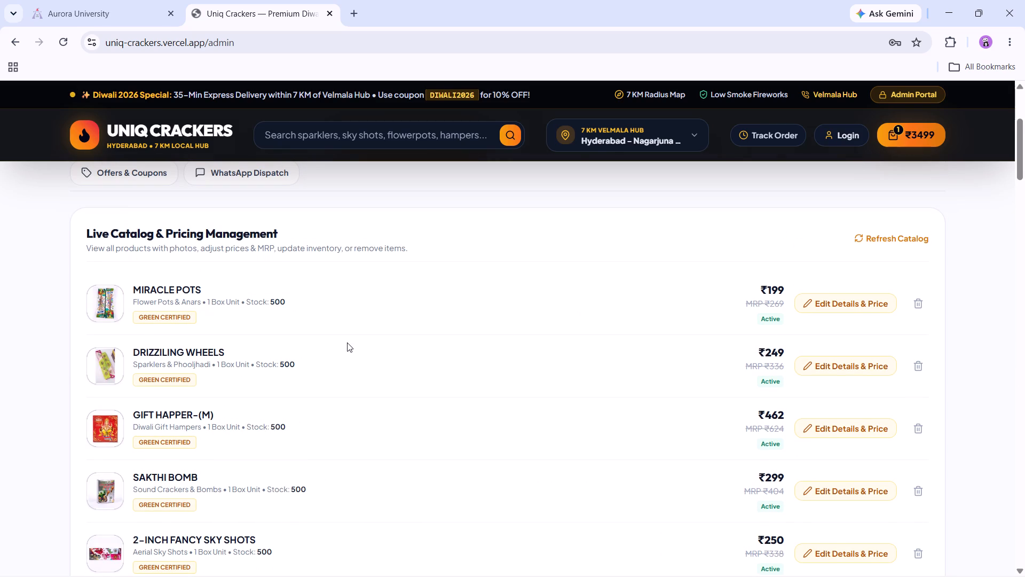
pyautogui.scroll(1, 347, 342)
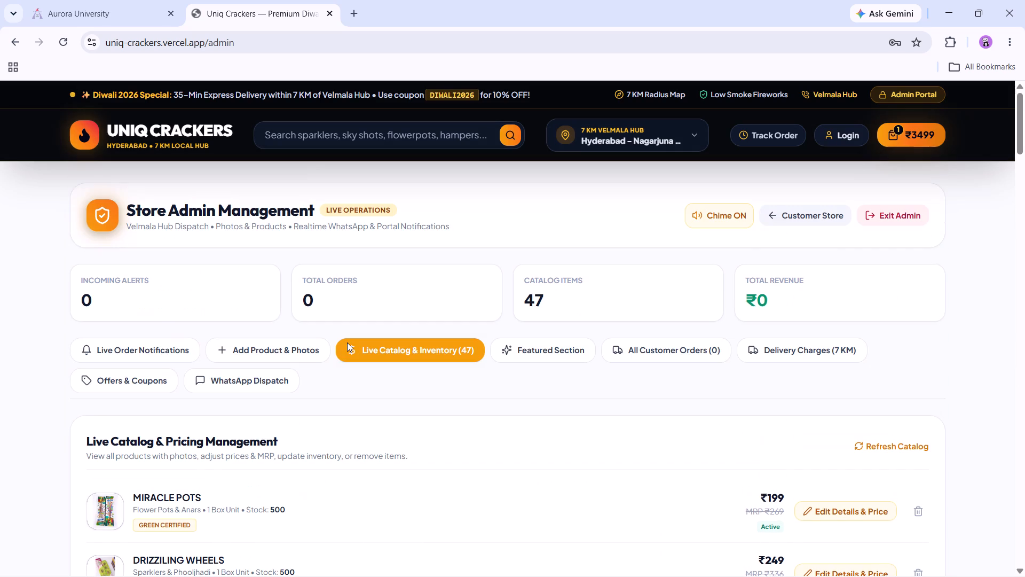